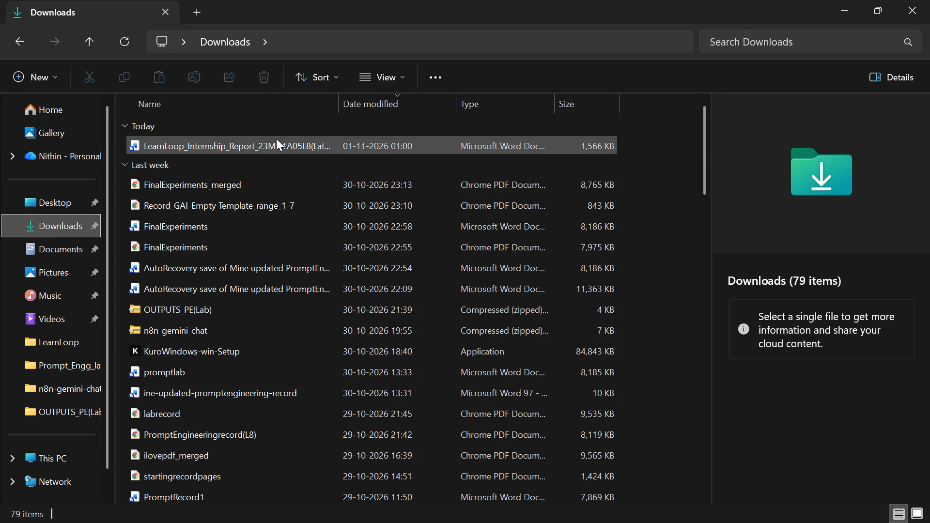
Open the latest LearnLoop internship report Word document from the Downloads folder.
double_click(276, 138)
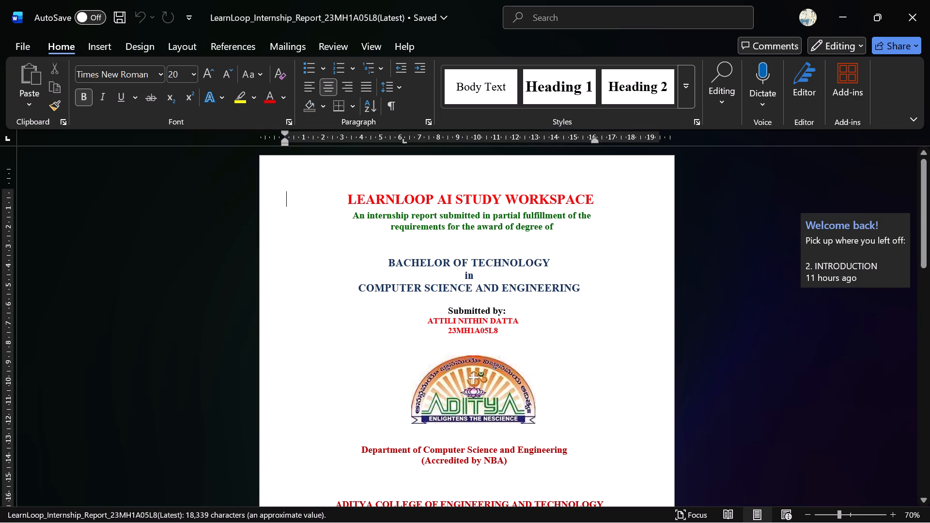
Add blank lines above the LEARNLOOP AI STUDY WORKSPACE title to move the cover page content down.
scroll(627, 407, "down", 3)
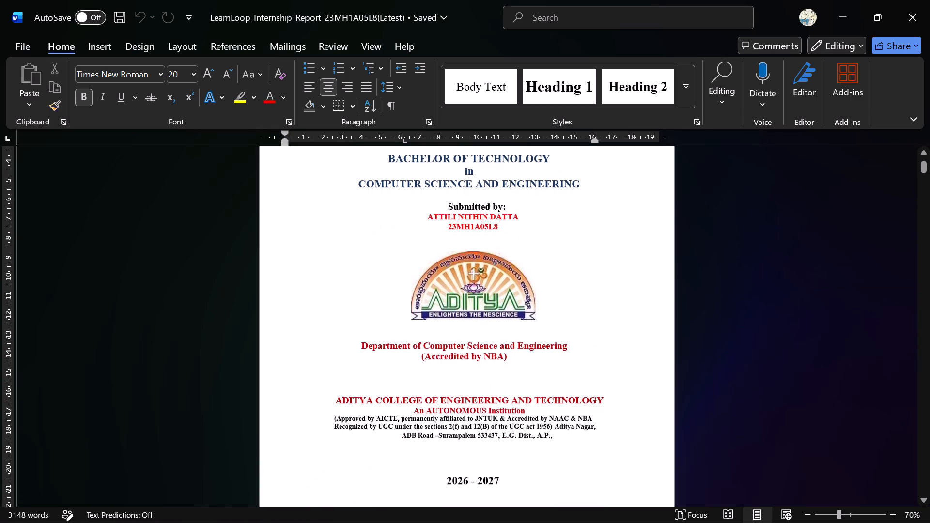
scroll(627, 407, "down", 6)
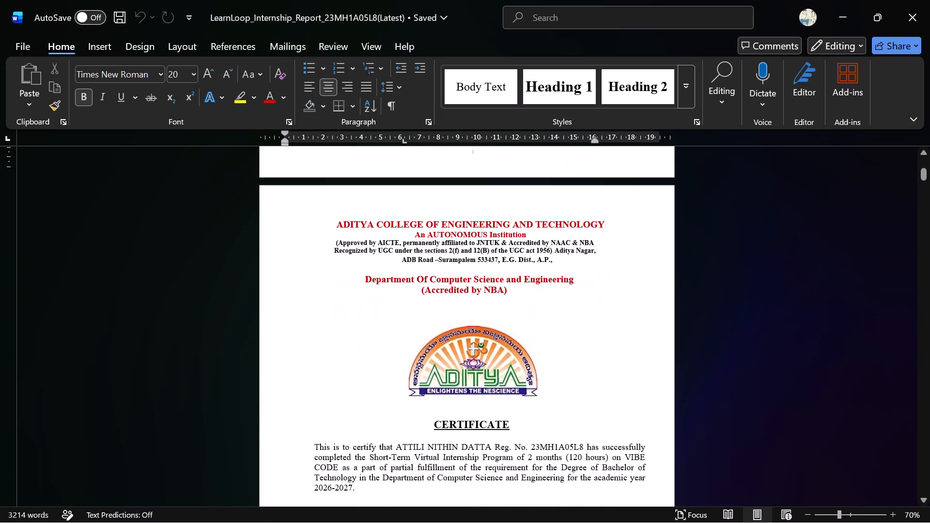
scroll(627, 407, "up", 8)
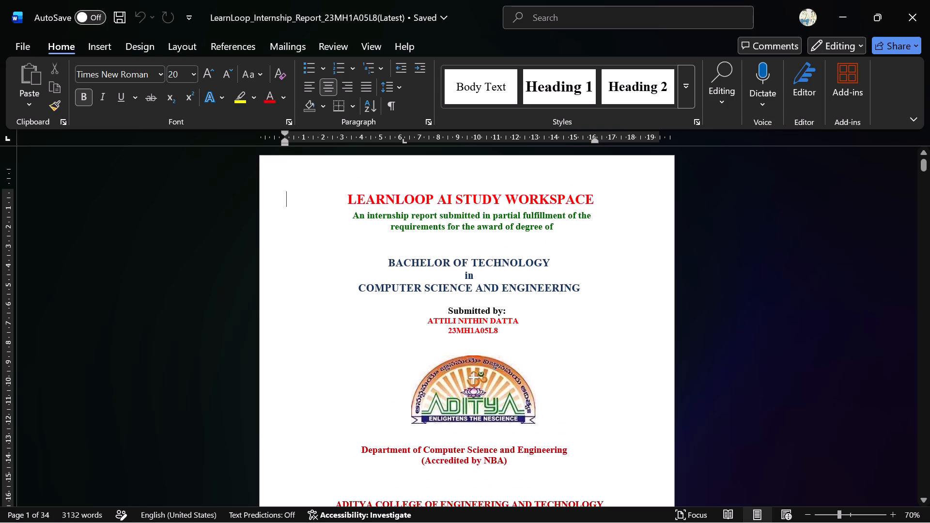
key("Return")
scroll(323, 203, "left", 1)
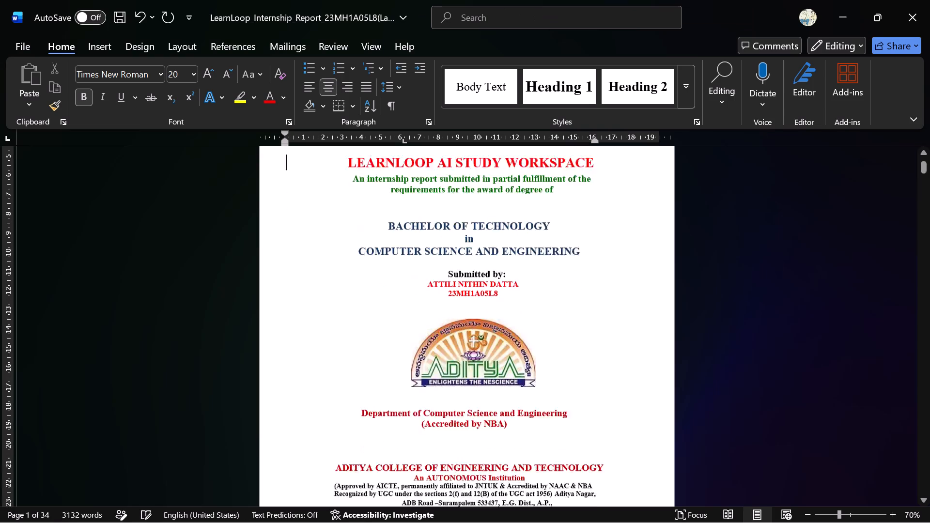
scroll(323, 203, "left", 2)
key("Return")
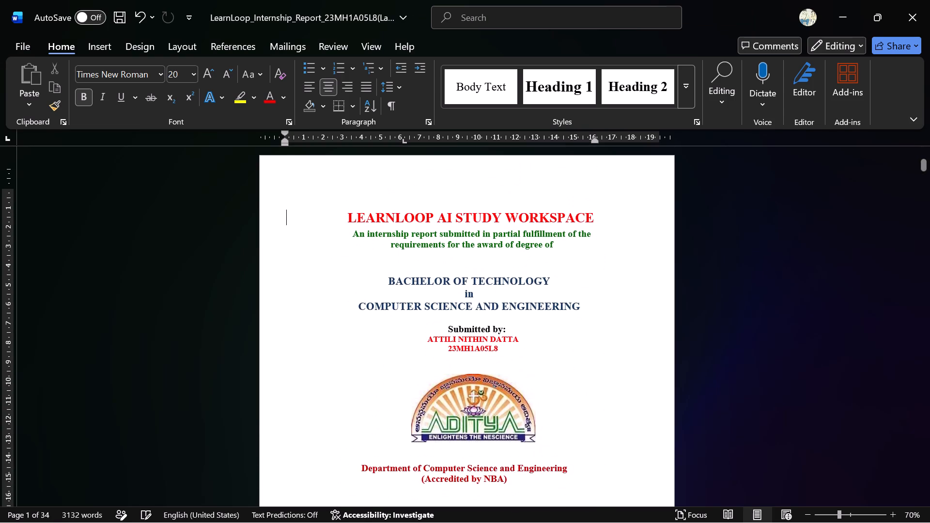
key("BackSpace")
Remove the extra blank line above the college heading at the top of the certificate page.
scroll(323, 203, "down", 6)
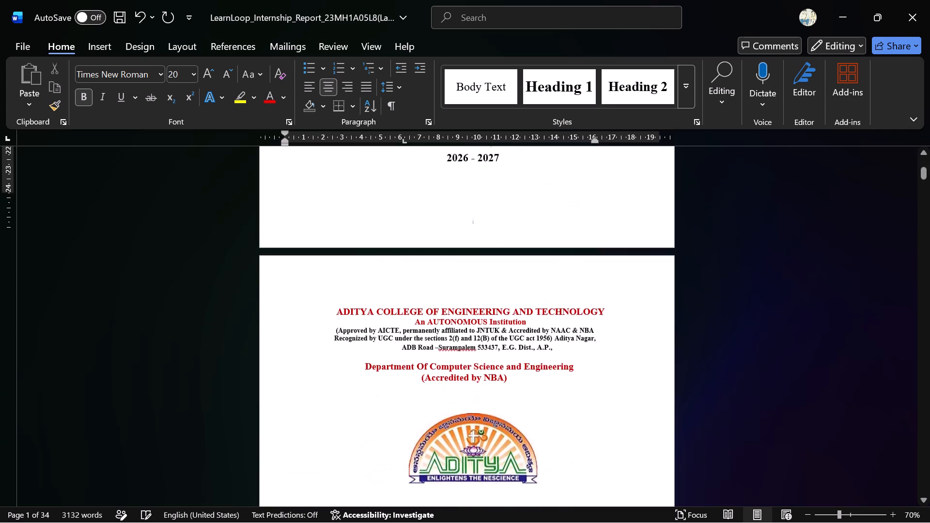
scroll(323, 203, "down", 2)
scroll(375, 255, "up", 2)
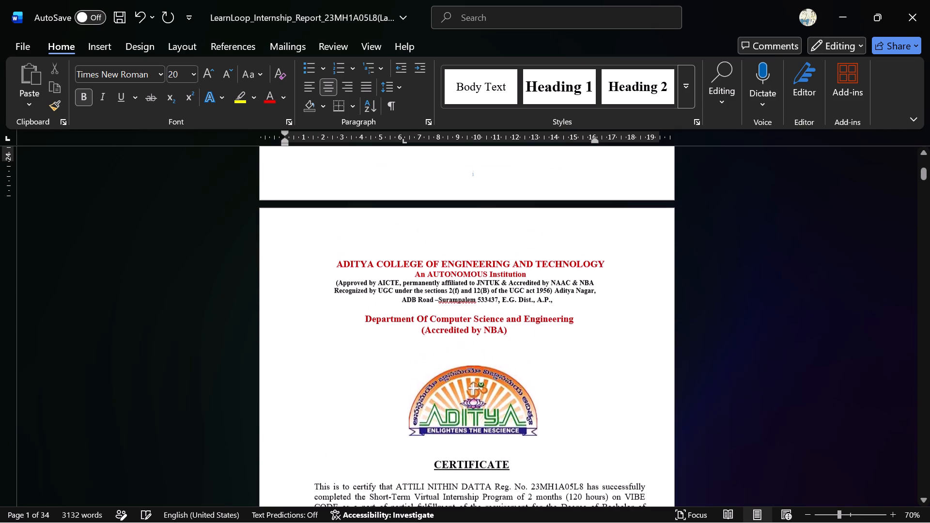
left_click(410, 228)
key("BackSpace")
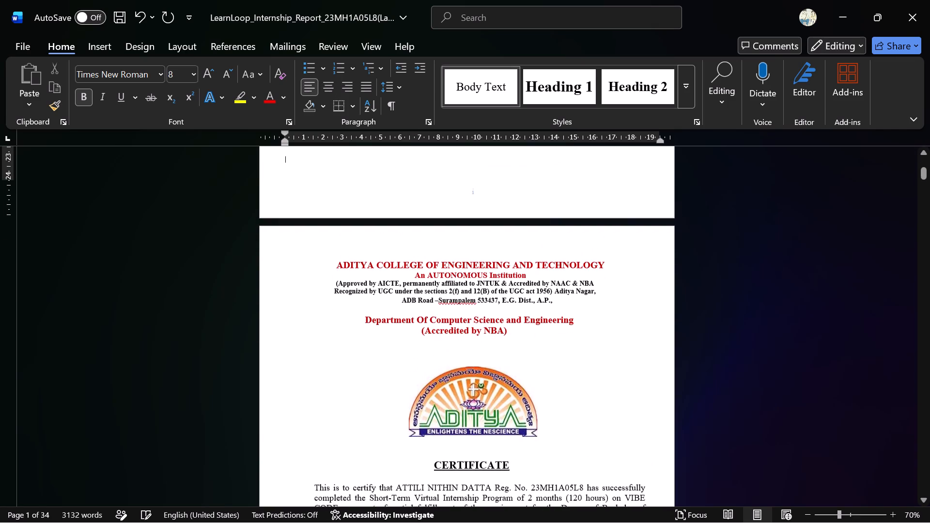
Insert blank space directly before the ADITYA COLLEGE OF ENGINEERING AND TECHNOLOGY heading on the certificate page.
scroll(410, 228, "right", 1)
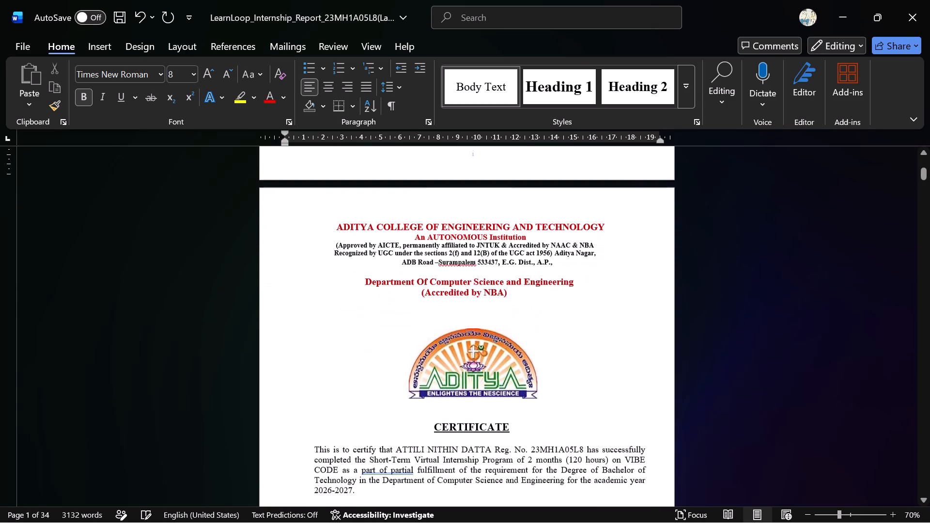
left_click(420, 203)
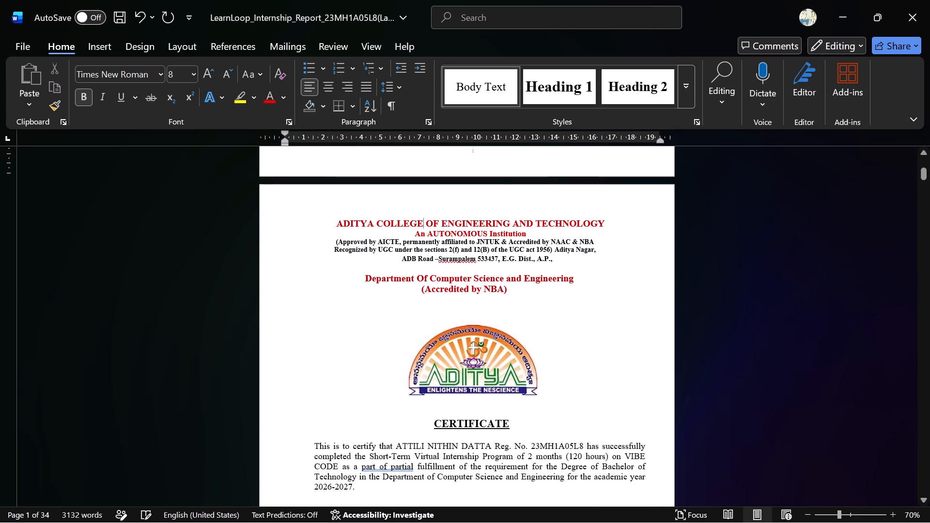
left_click(331, 224)
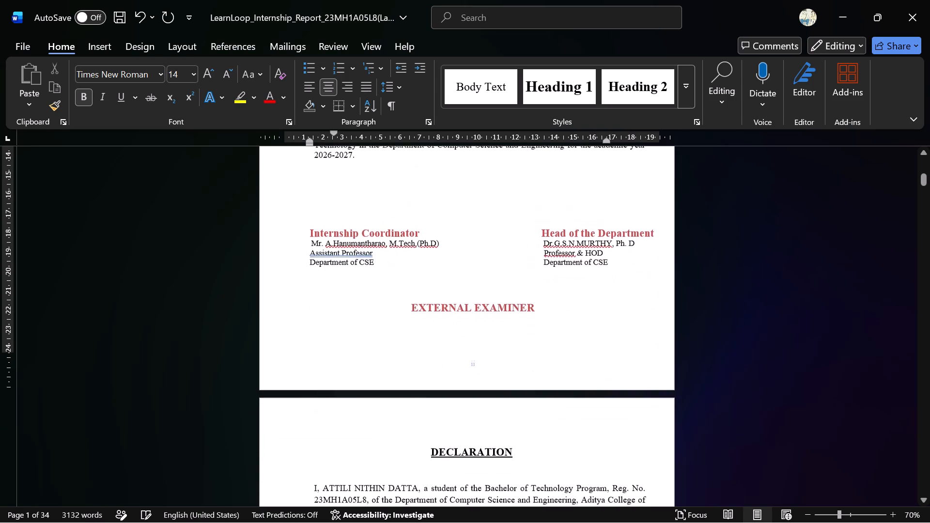
key("Return")
Review the certificate, declaration, internship certificate image and acknowledgement pages of the report.
scroll(331, 224, "down", 1)
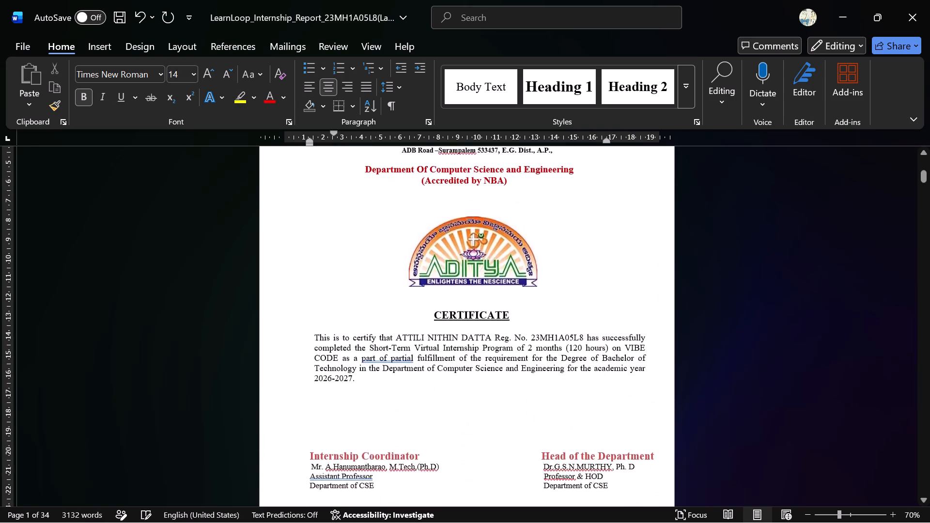
scroll(331, 224, "down", 1)
scroll(331, 224, "up", 1)
scroll(331, 224, "down", 4)
scroll(497, 375, "down", 2)
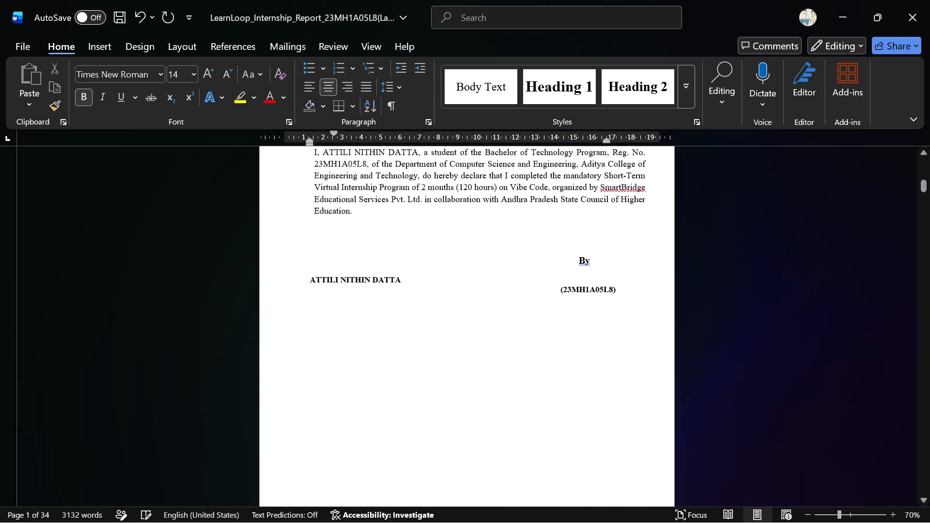
scroll(497, 375, "down", 5)
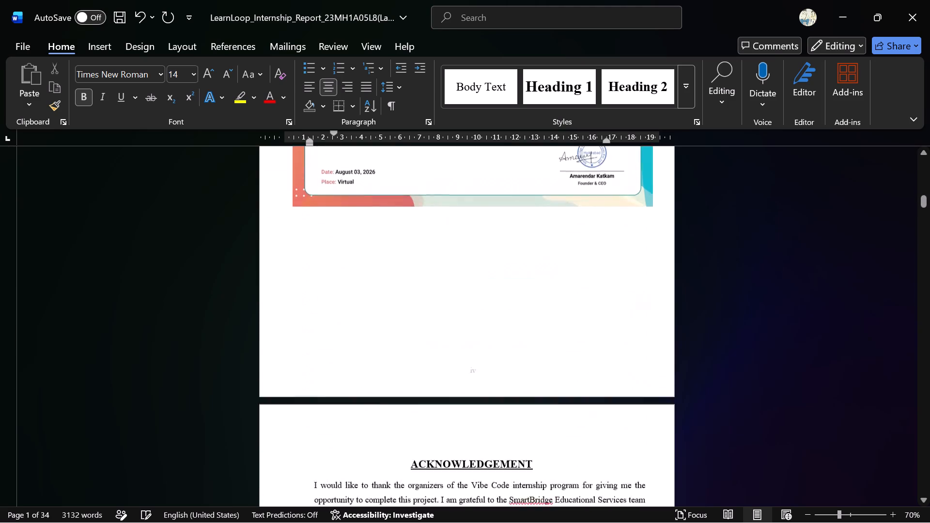
scroll(497, 375, "down", 2)
scroll(497, 375, "up", 1)
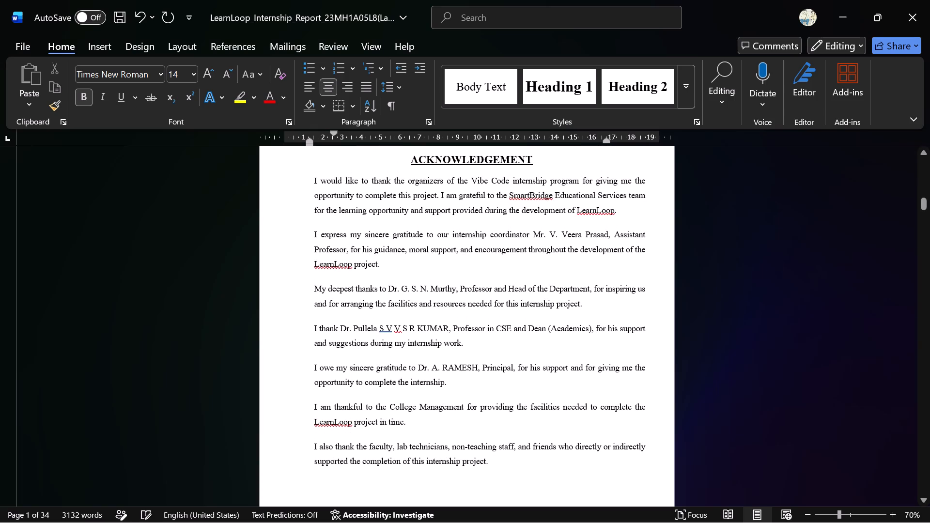
Examine the internship coordinator's name and title in the second paragraph of the Acknowledgement.
left_click_drag(532, 232, 540, 232)
left_click_drag(540, 232, 630, 233)
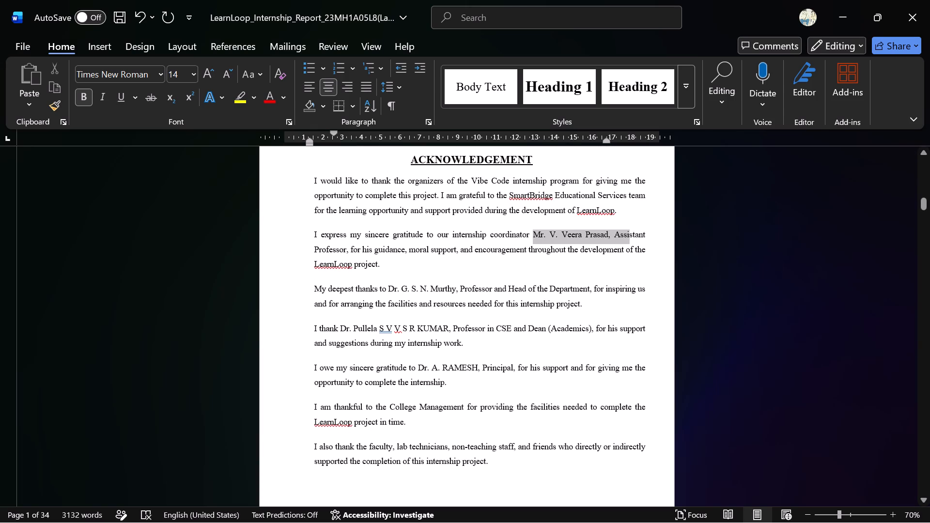
left_click_drag(630, 233, 346, 251)
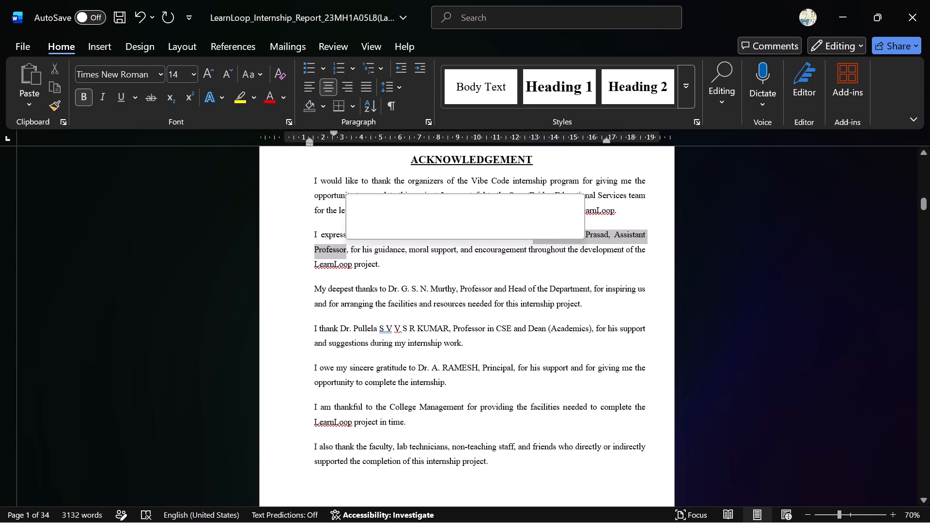
left_click(535, 281)
scroll(535, 281, "down", 3)
scroll(535, 281, "up", 1)
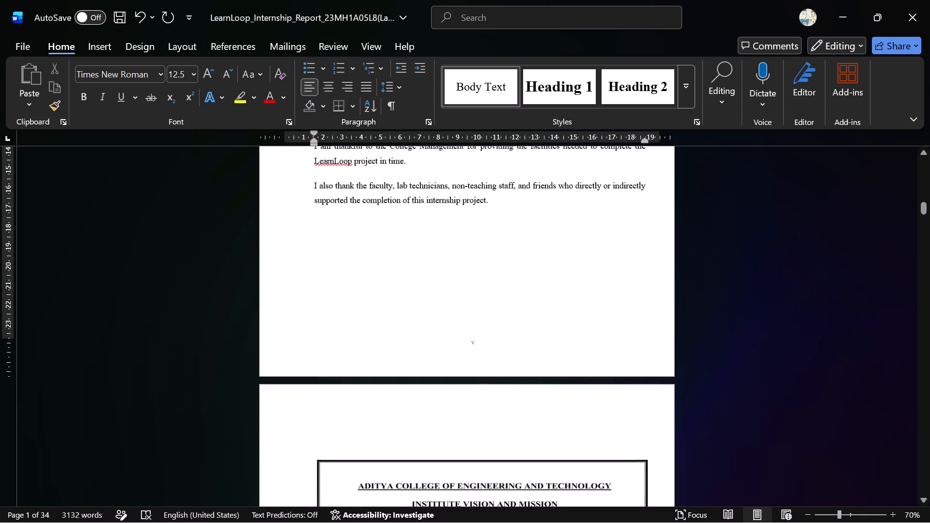
scroll(535, 281, "up", 3)
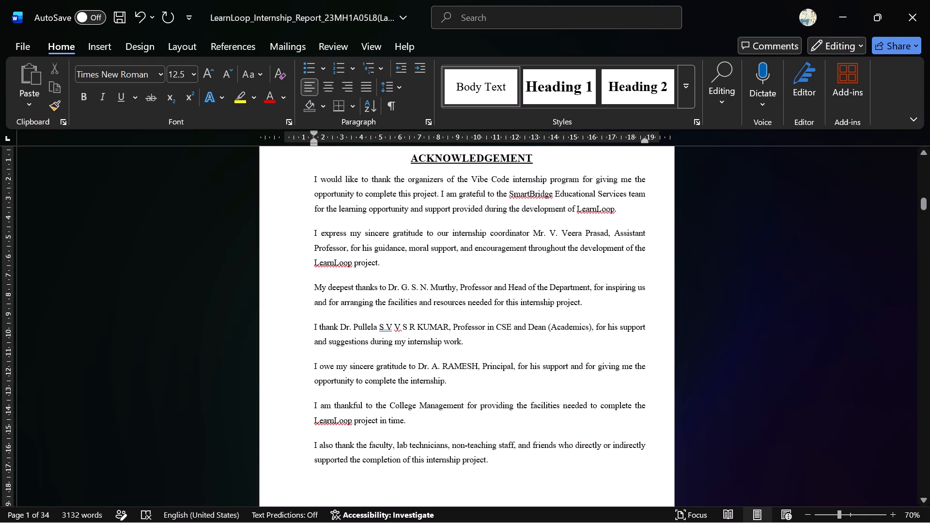
left_click(531, 234)
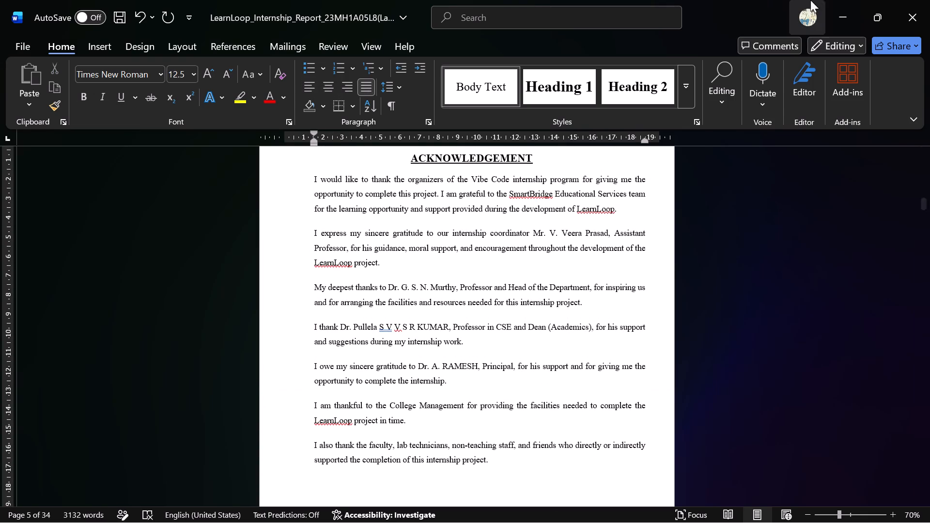
Minimise the report and close the Downloads folder window to reach the desktop.
left_click(853, 0)
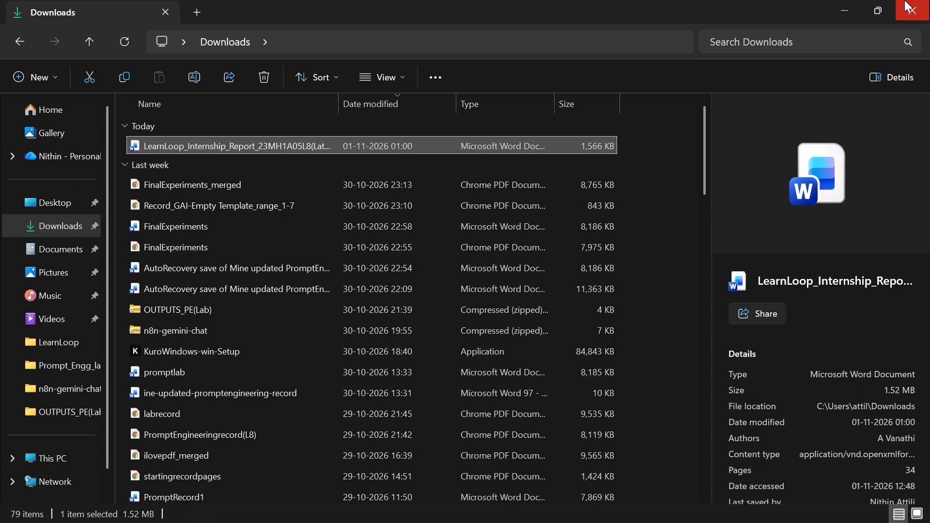
left_click(904, 0)
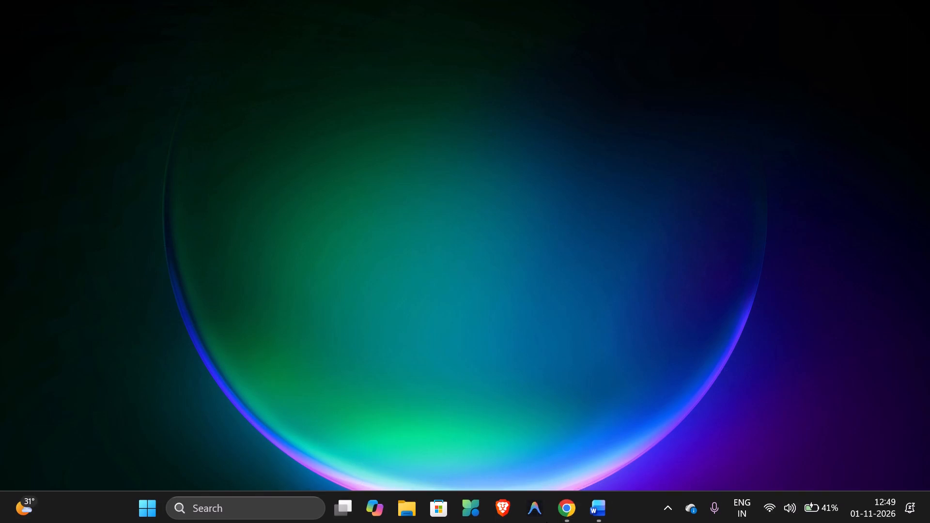
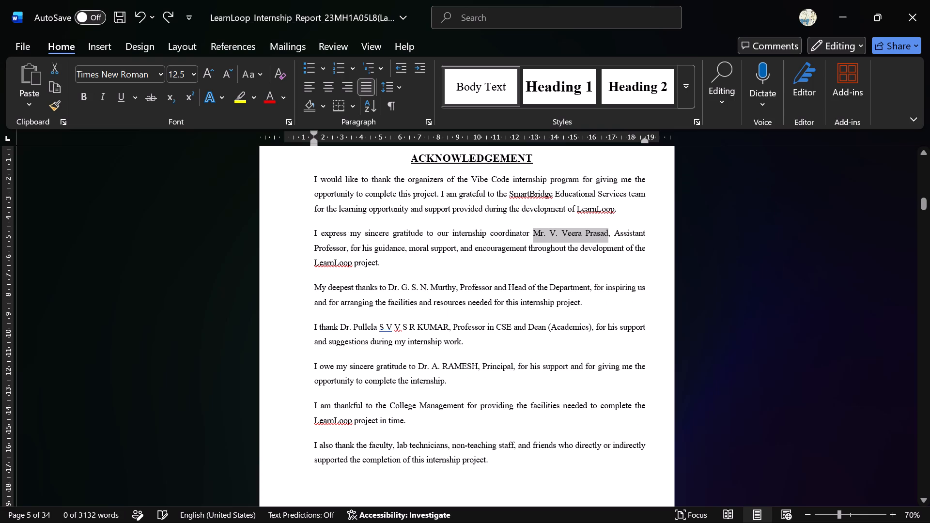
Replace the internship coordinator's initial, given name and surname in the Acknowledgement's second paragraph with the new coordinator's, keeping the title "Mr.".
left_click(551, 230)
key("Right")
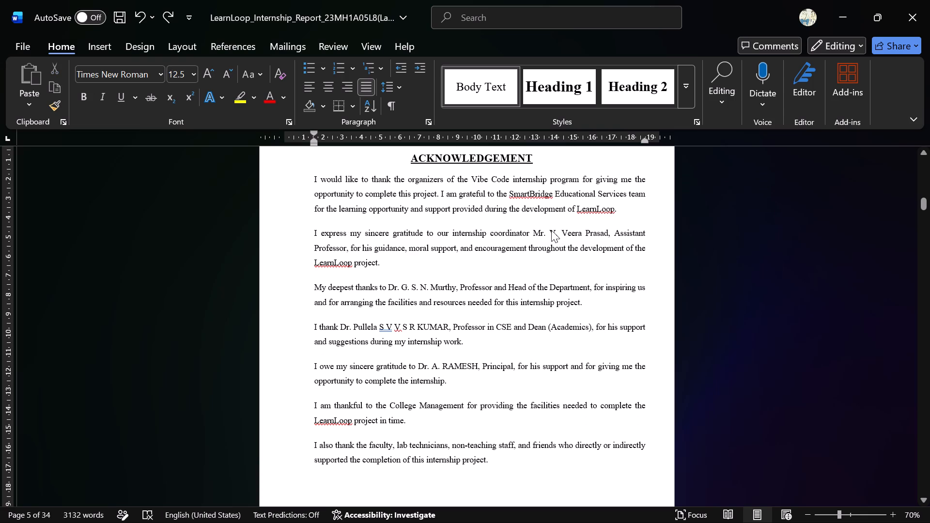
key("BackSpace")
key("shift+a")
left_click(608, 233)
key("BackSpace")
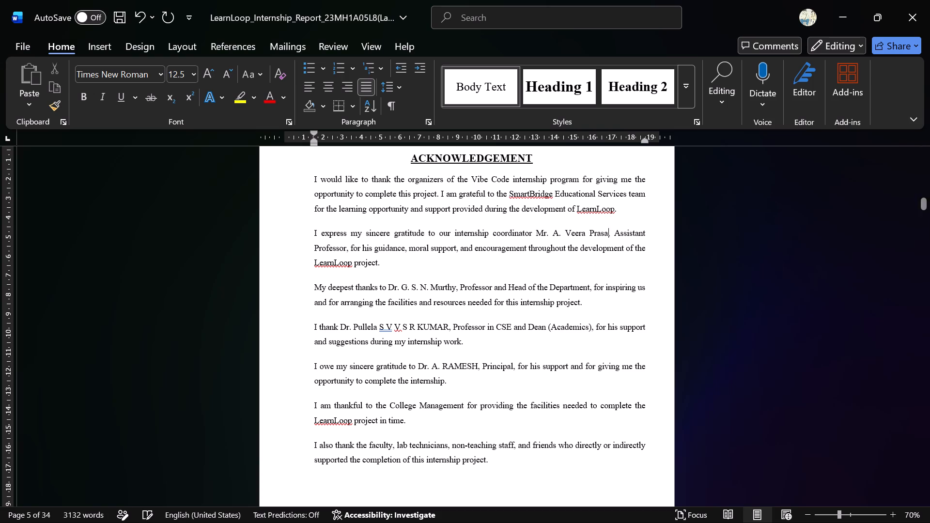
key("BackSpace")
key("BackSpace")
key("BackSpace")
key("BackSpace")
key("BackSpace")
key("BackSpace")
key("BackSpace")
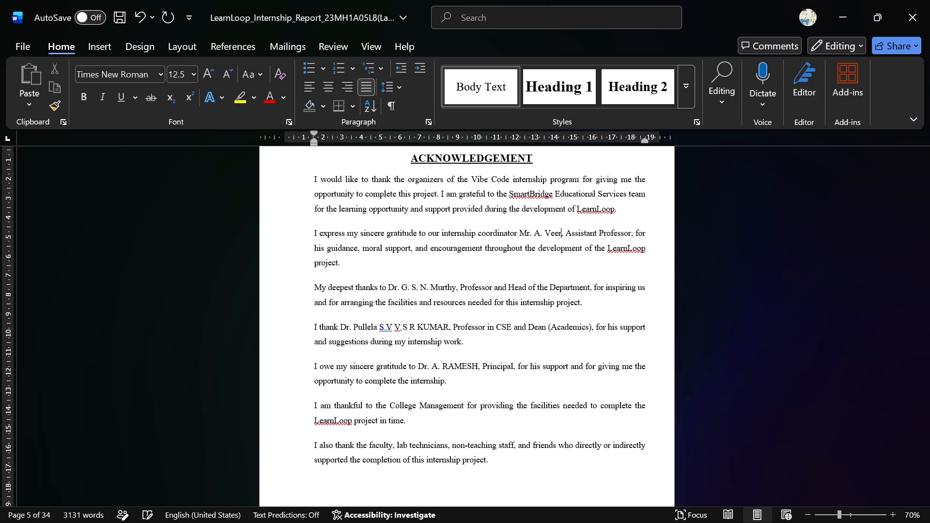
key("BackSpace")
key("BackSpace")
key("BackSpace")
key("BackSpace")
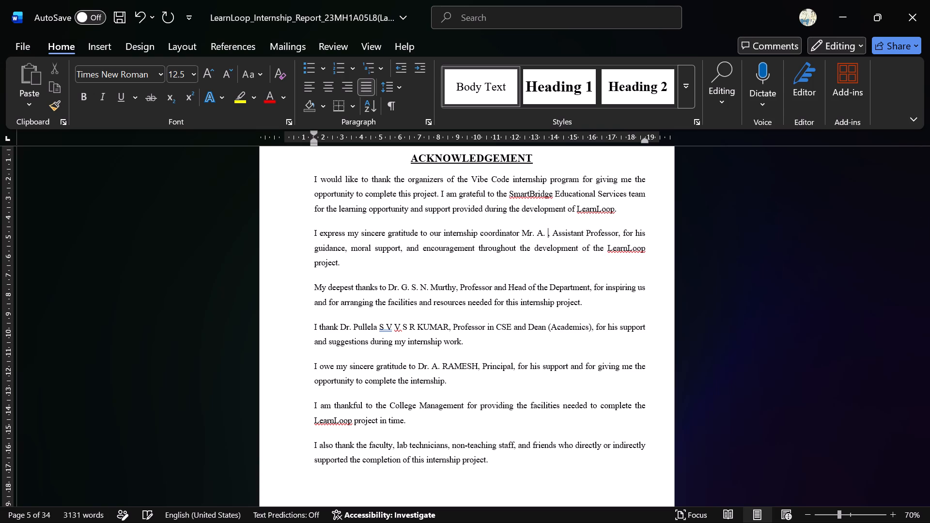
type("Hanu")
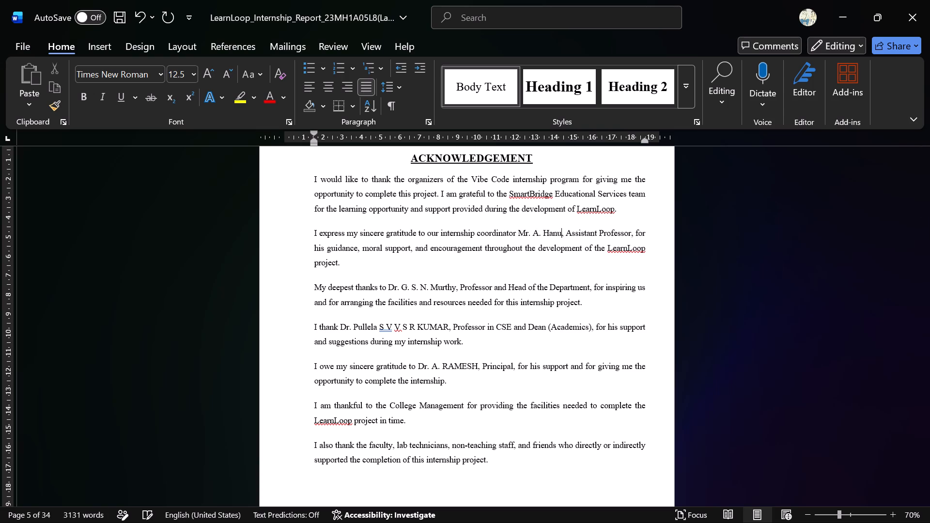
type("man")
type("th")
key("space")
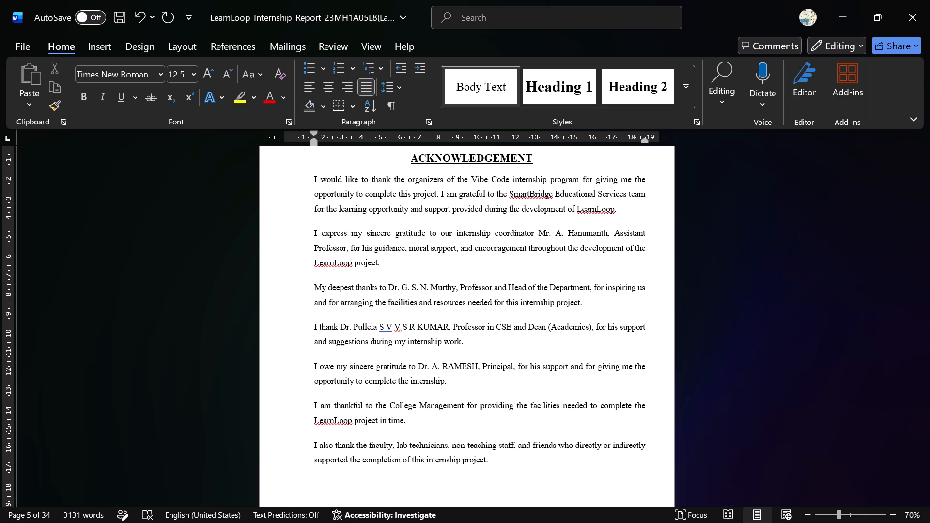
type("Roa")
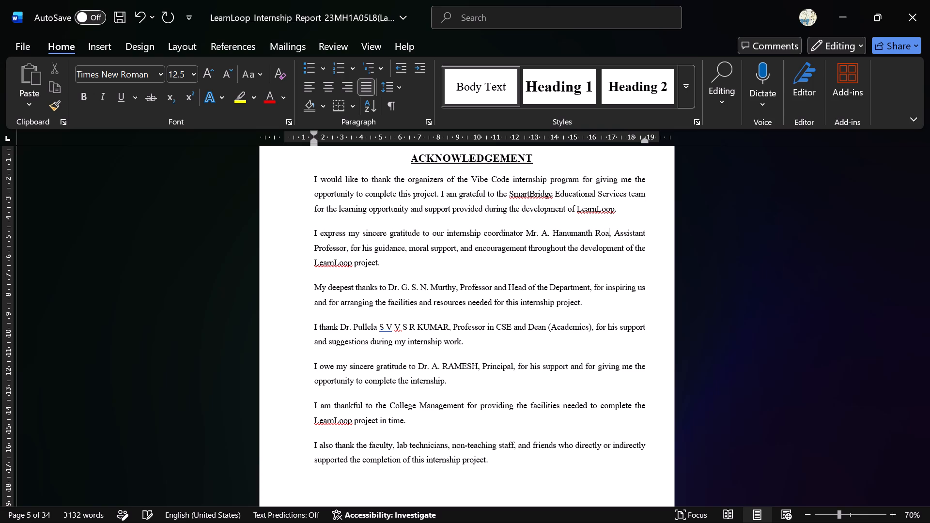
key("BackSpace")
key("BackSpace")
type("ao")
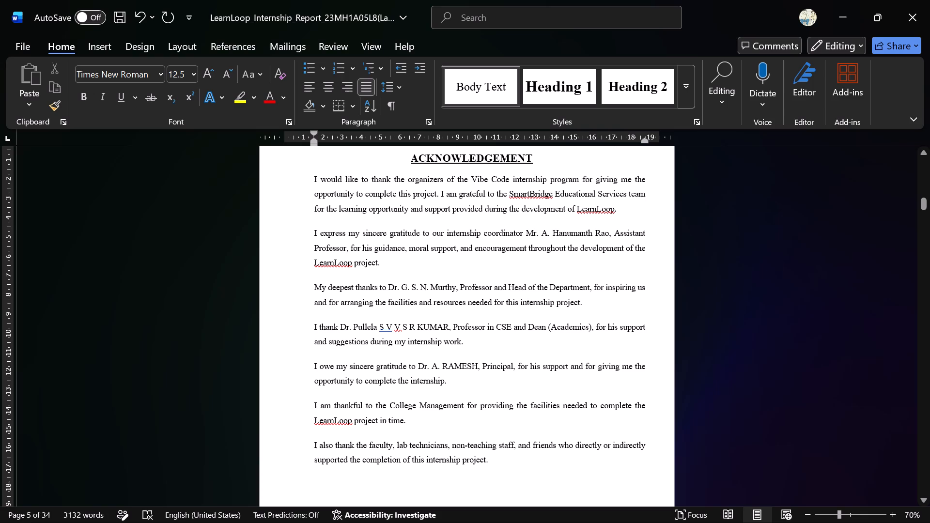
Format the internship coordinator's name and the title Assistant Professor in the second paragraph as bold at font size 12.
left_click_drag(525, 231, 354, 250)
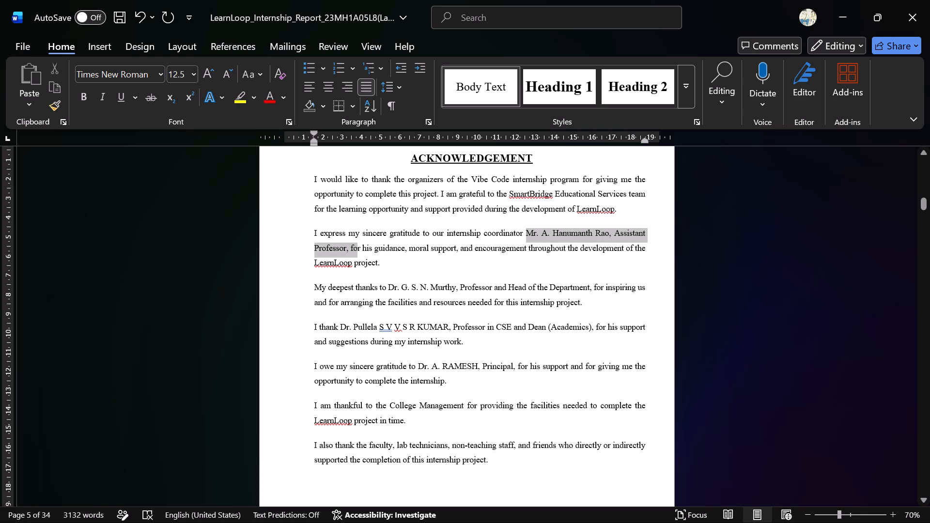
left_click_drag(354, 250, 347, 249)
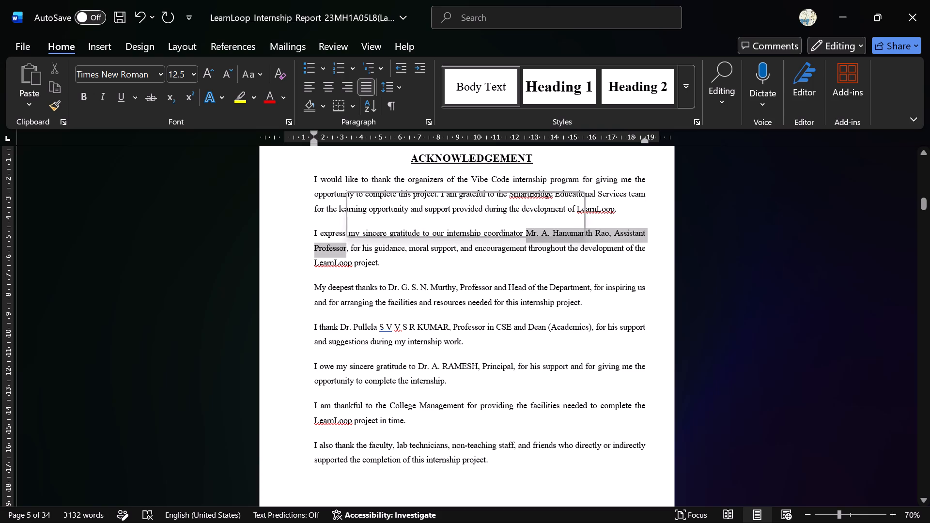
left_click(358, 222)
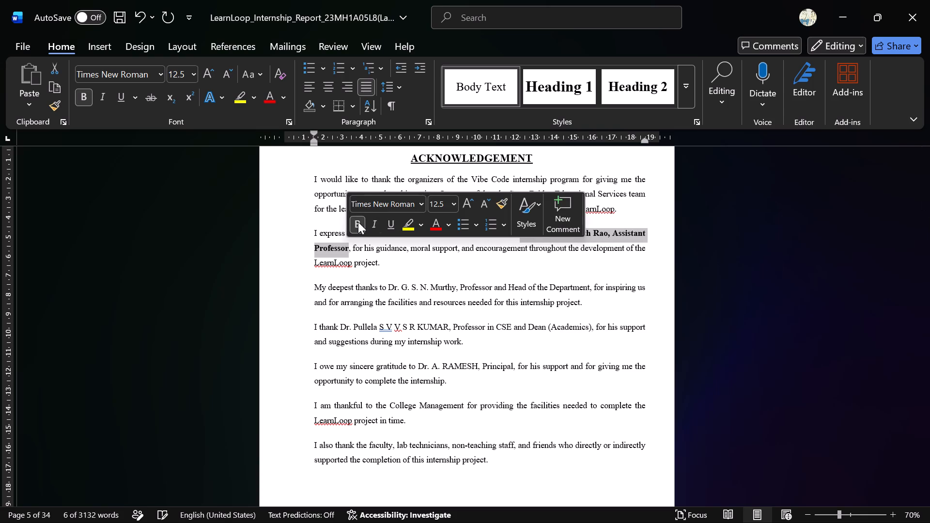
left_click(445, 206)
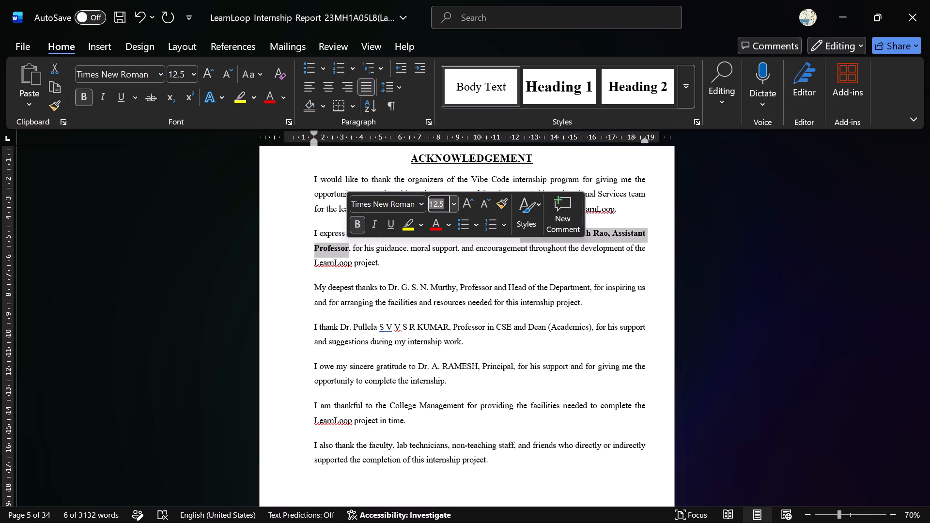
left_click(445, 206)
key("BackSpace")
key("BackSpace")
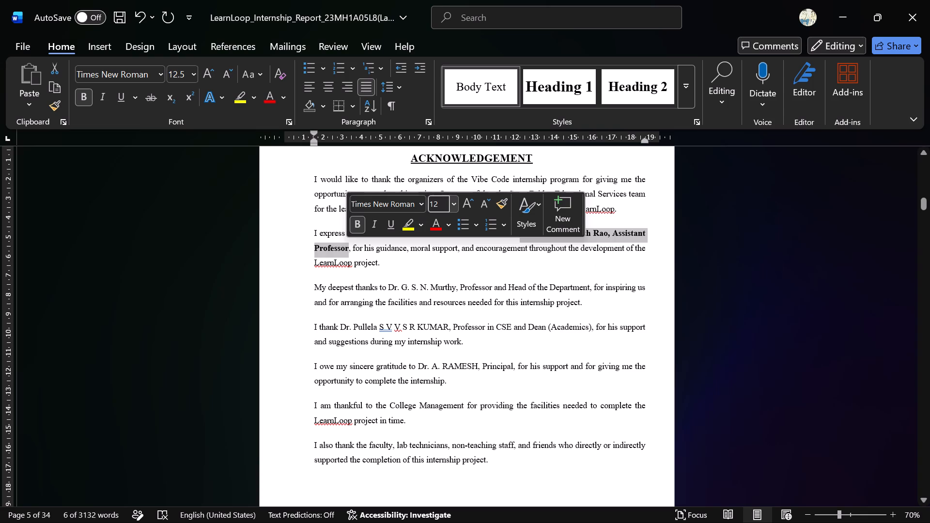
left_click(443, 326)
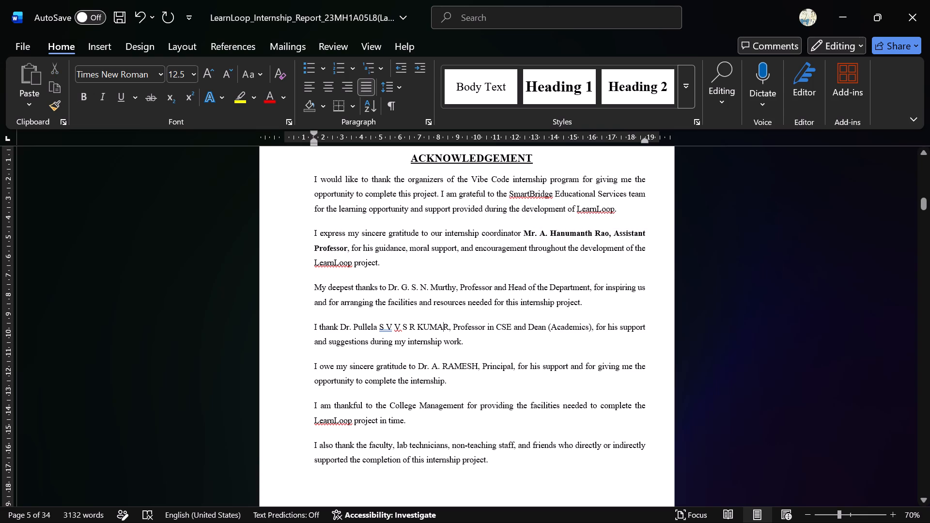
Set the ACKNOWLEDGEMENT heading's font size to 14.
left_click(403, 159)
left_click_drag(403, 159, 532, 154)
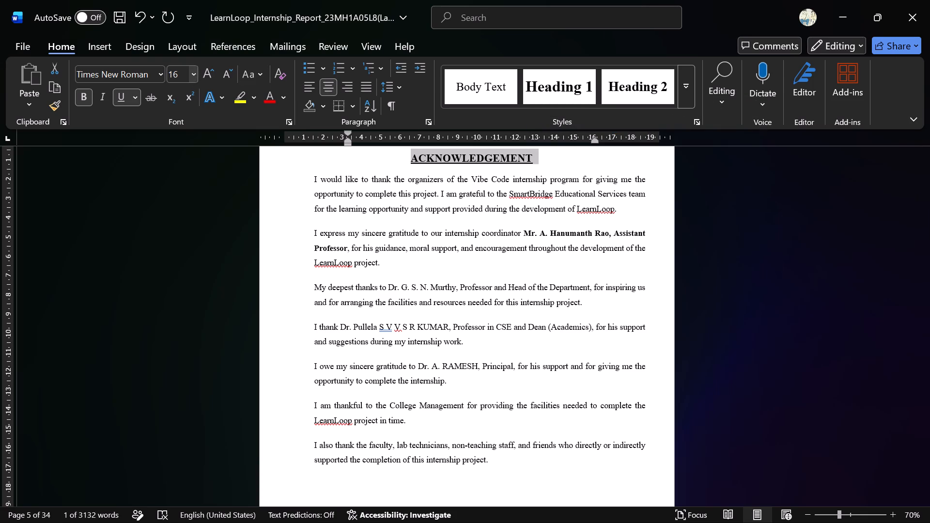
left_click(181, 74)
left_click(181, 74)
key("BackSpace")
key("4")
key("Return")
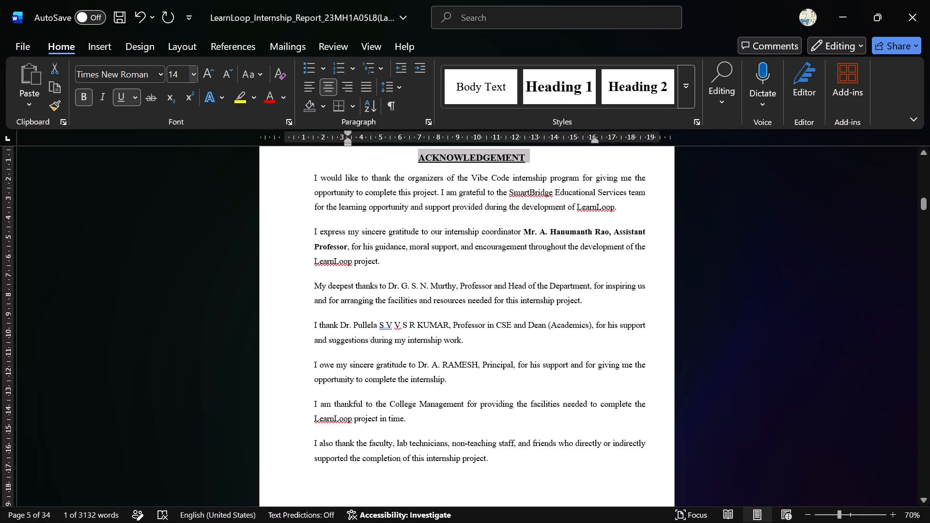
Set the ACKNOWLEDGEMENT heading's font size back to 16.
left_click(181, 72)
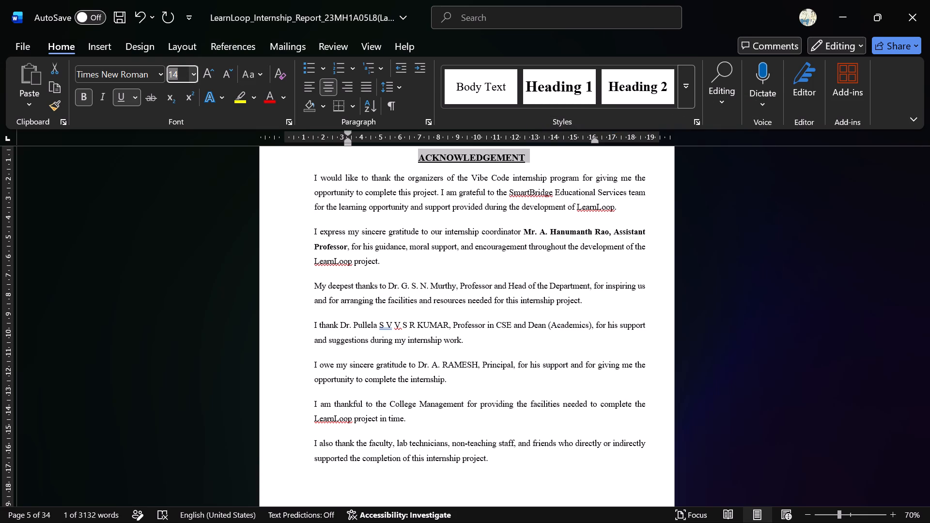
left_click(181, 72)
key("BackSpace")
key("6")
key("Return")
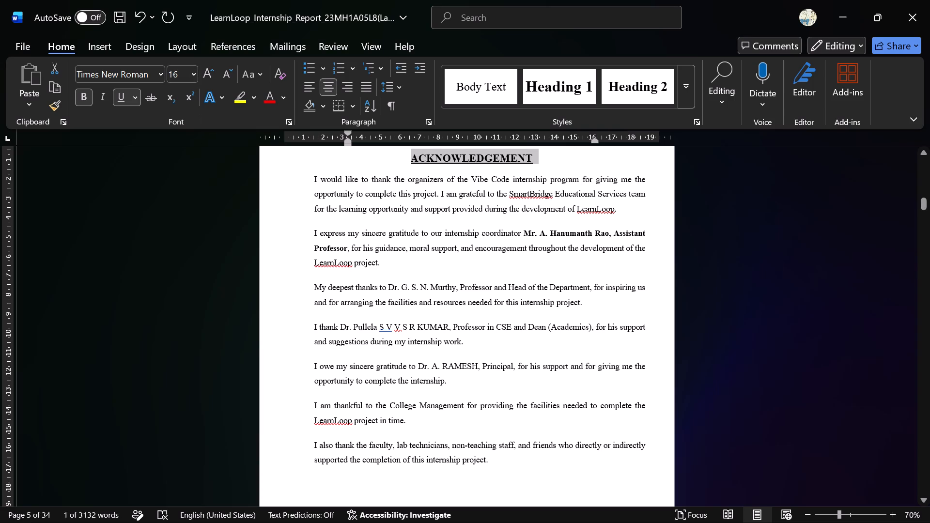
Set the font size of all body paragraphs under the ACKNOWLEDGEMENT heading to 12.
double_click(315, 179)
left_click(315, 179)
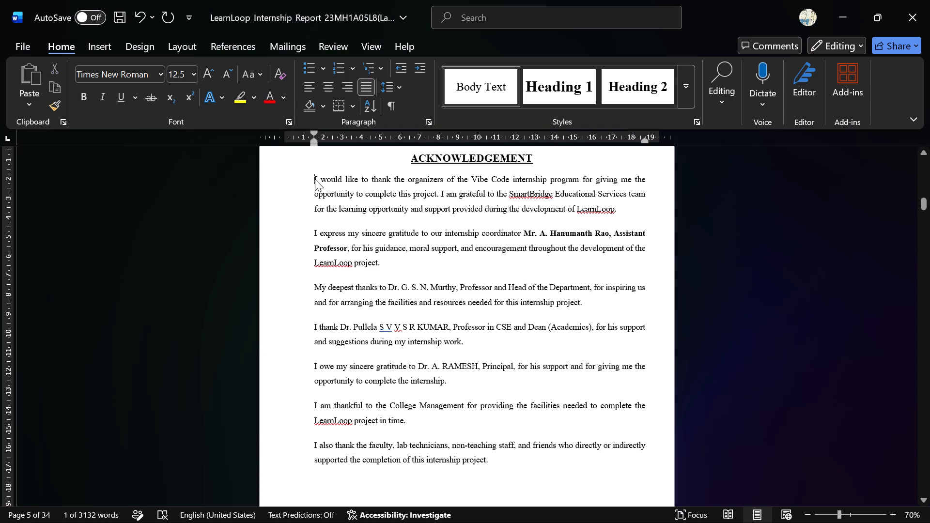
left_click_drag(313, 179, 503, 460)
left_click(593, 414)
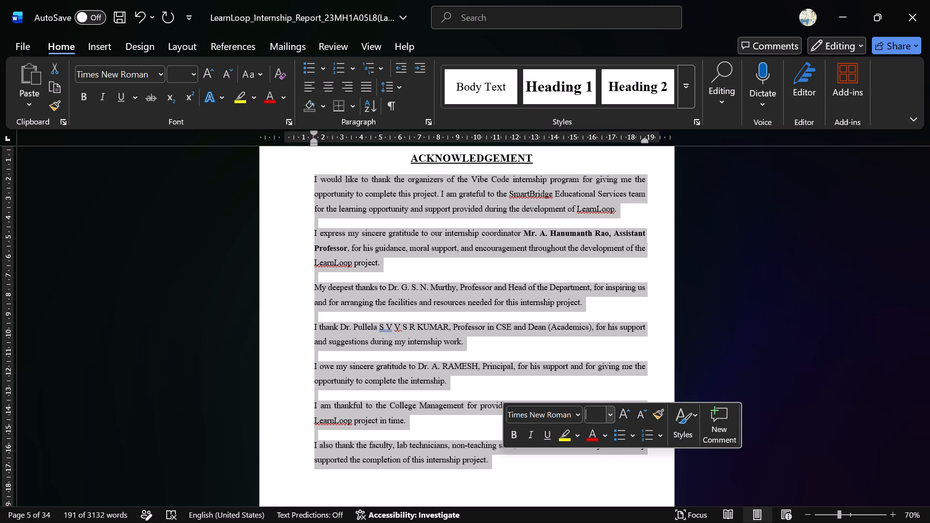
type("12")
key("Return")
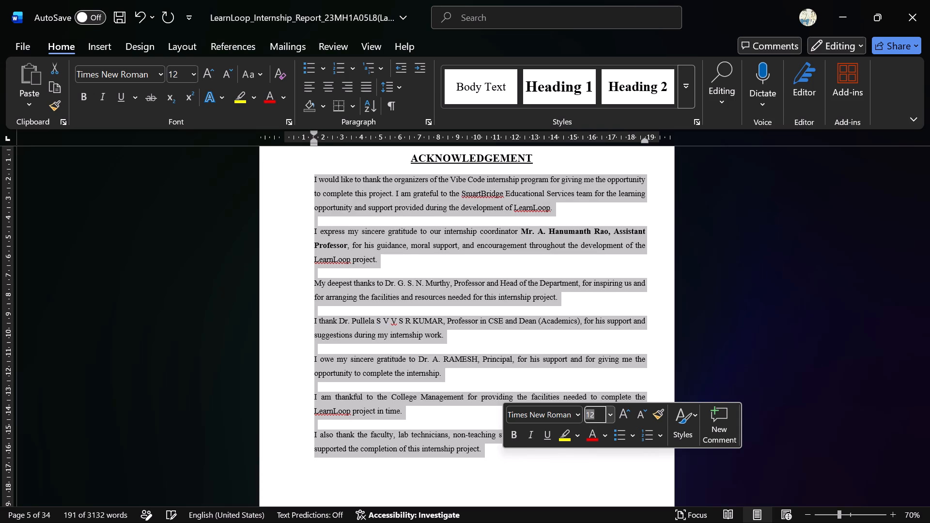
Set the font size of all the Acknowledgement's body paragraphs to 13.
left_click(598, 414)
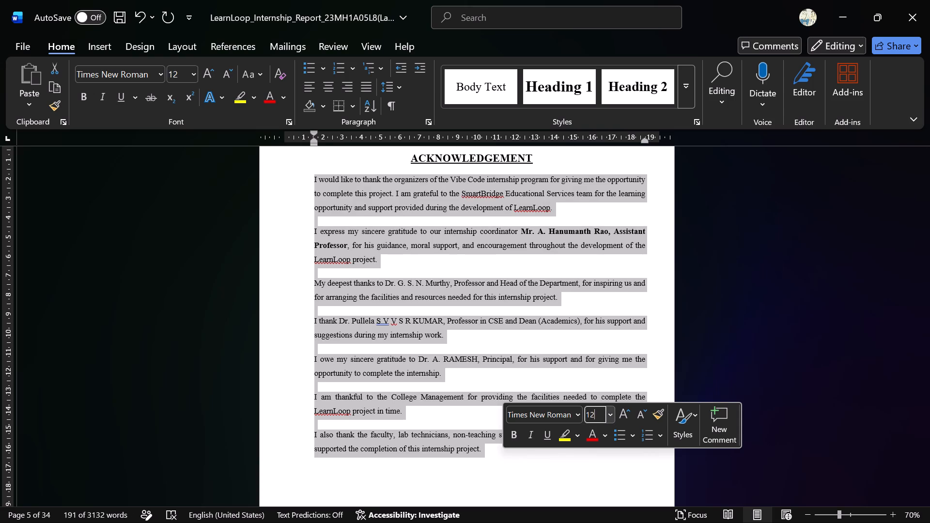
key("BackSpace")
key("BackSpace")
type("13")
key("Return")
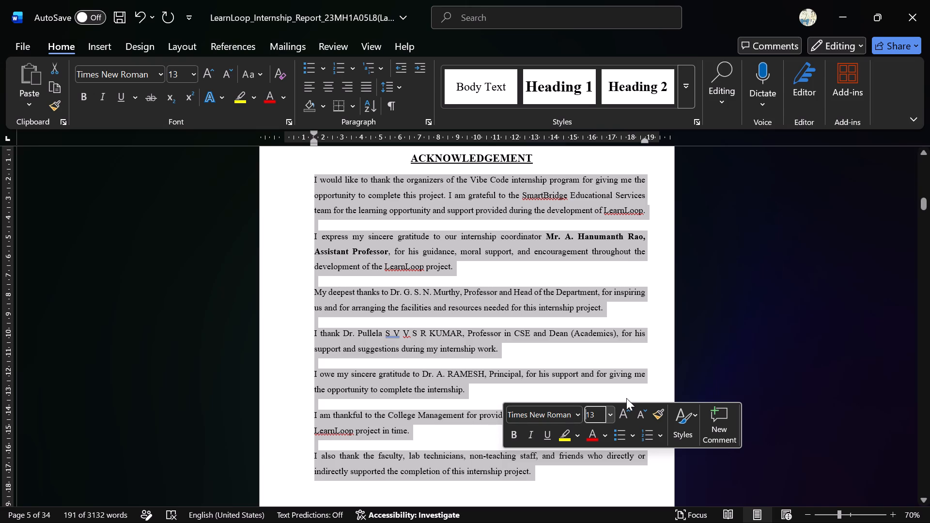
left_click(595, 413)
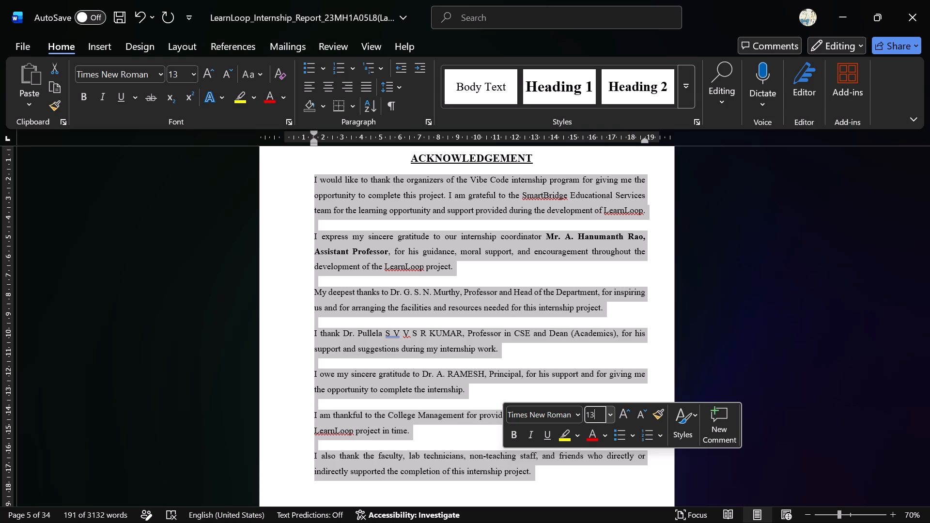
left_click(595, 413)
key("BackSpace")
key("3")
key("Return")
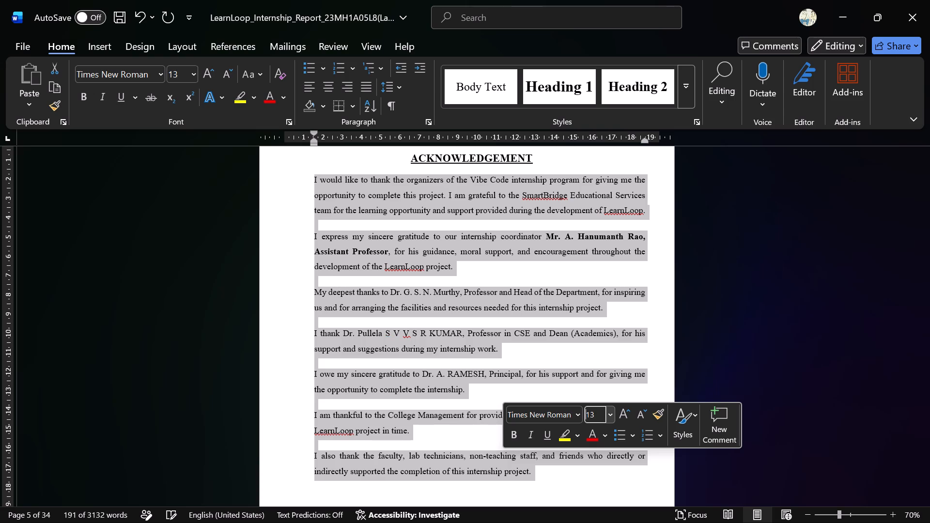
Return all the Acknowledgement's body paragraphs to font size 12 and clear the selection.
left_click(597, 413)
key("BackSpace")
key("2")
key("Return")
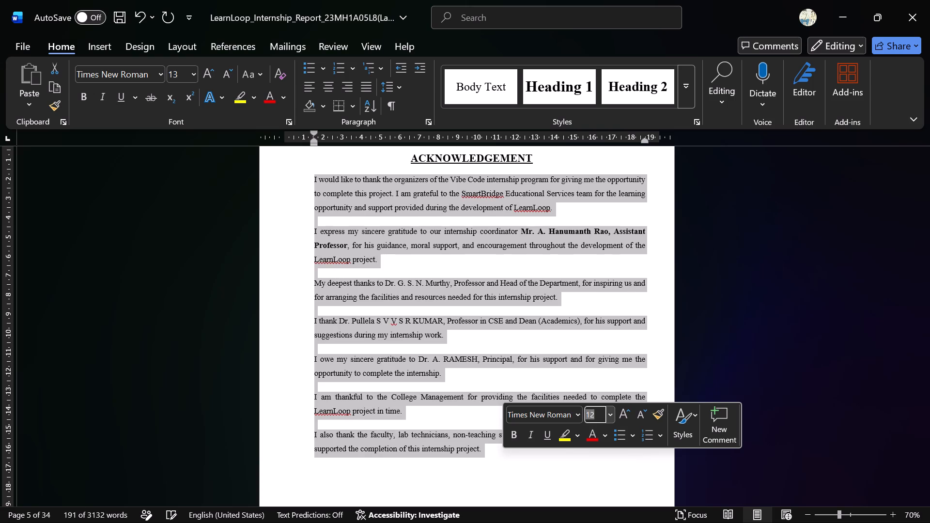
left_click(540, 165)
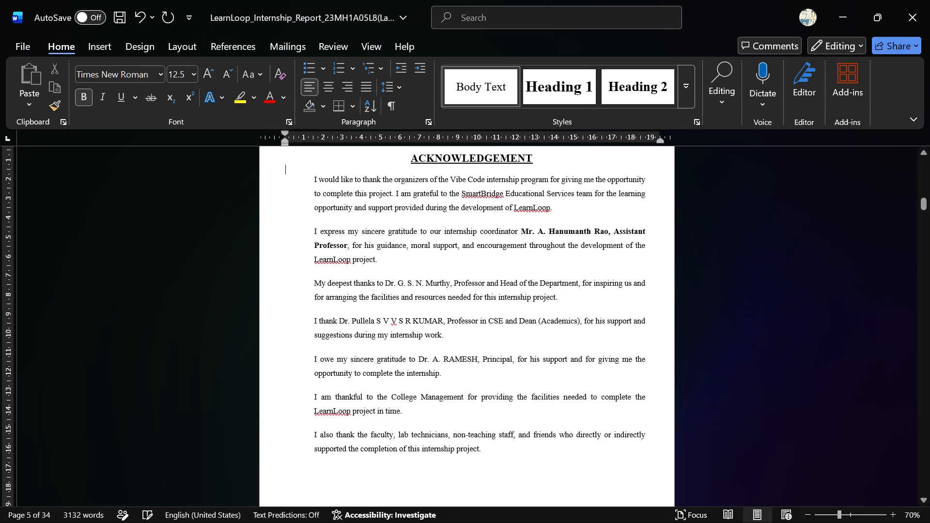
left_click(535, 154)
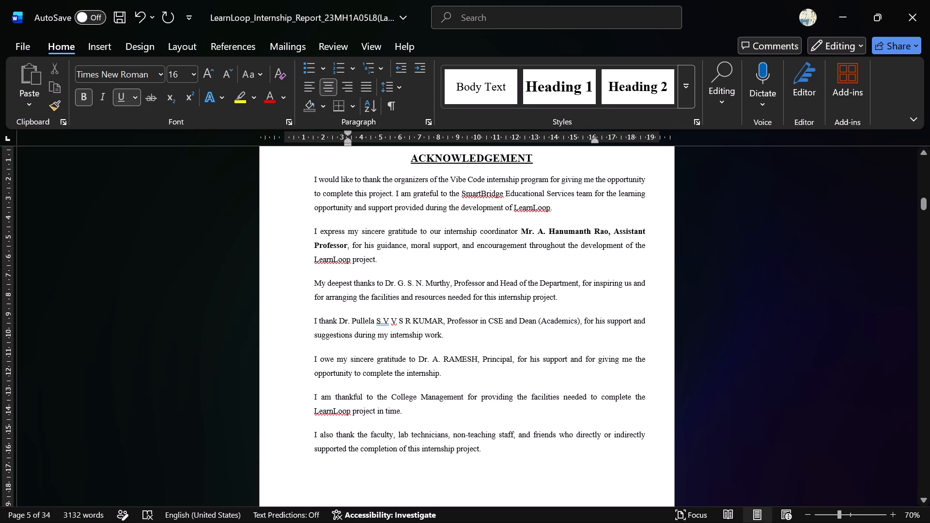
Select all the Acknowledgement's body paragraphs, from the opening thanks to the organizers through the final sentence.
left_click(308, 180)
left_click_drag(308, 180, 455, 439)
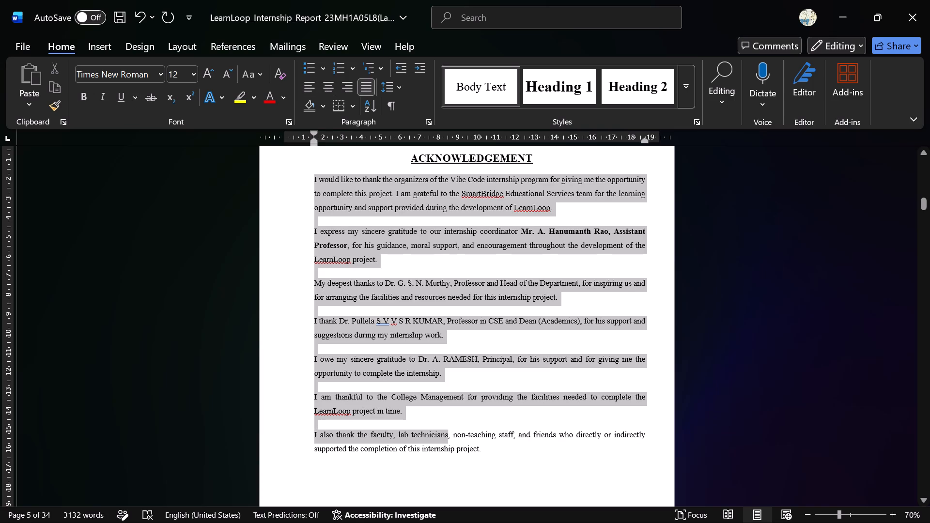
left_click_drag(455, 439, 482, 450)
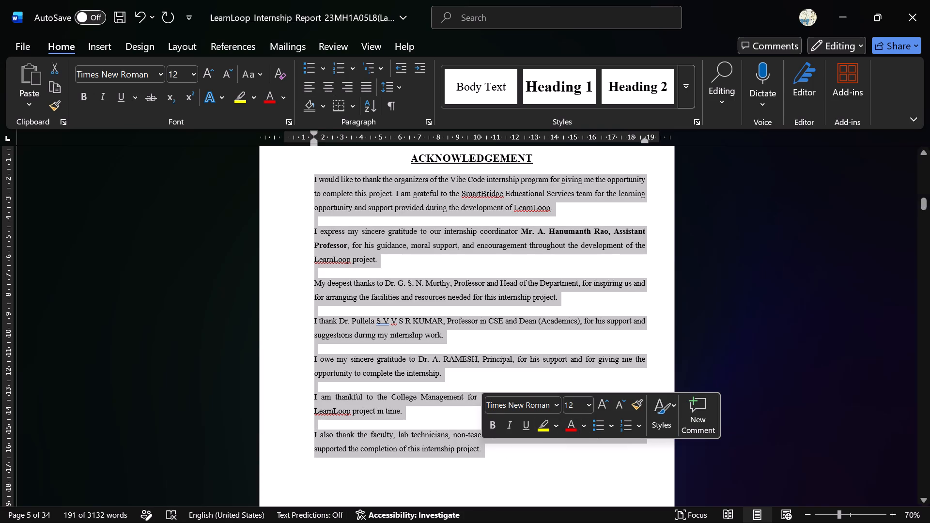
Bold the department head's name together with "Professor and Head of the Department" in the Acknowledgement's third paragraph.
left_click(503, 515)
left_click(460, 356)
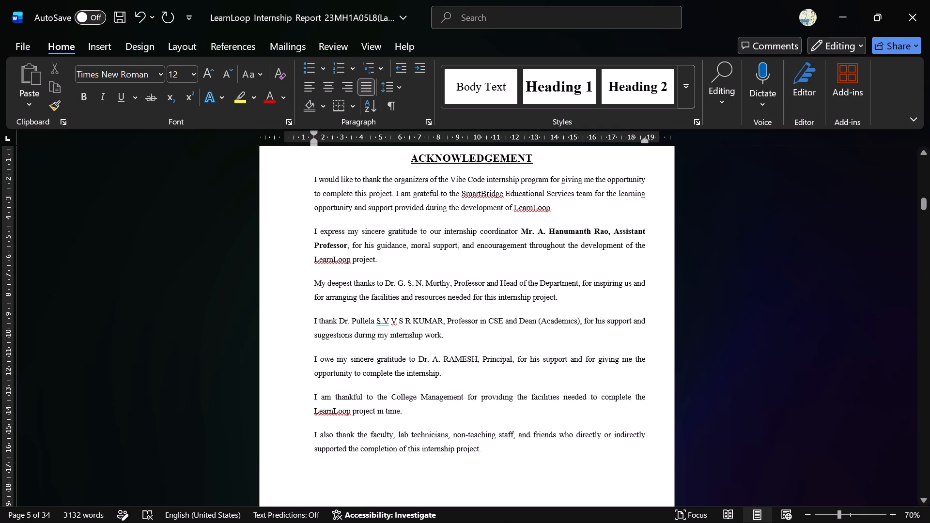
left_click_drag(386, 283, 416, 283)
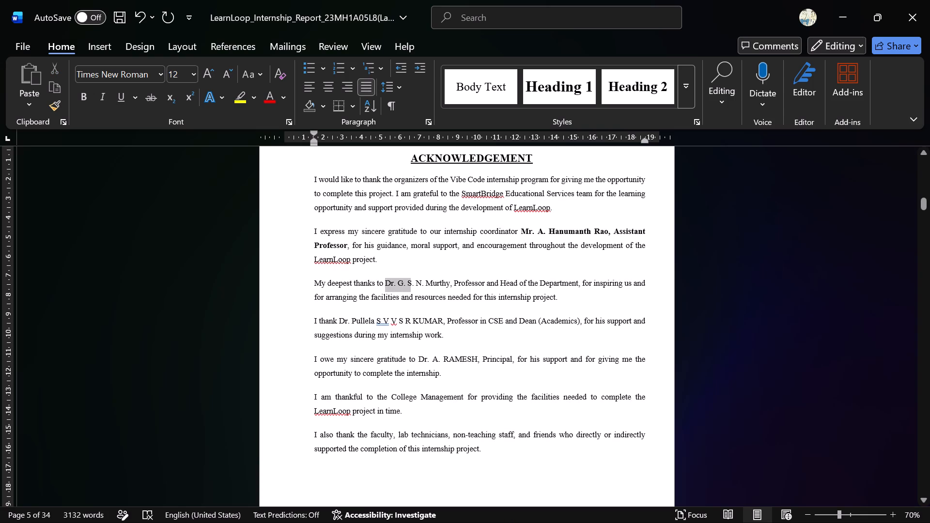
left_click_drag(416, 283, 571, 282)
left_click(583, 252)
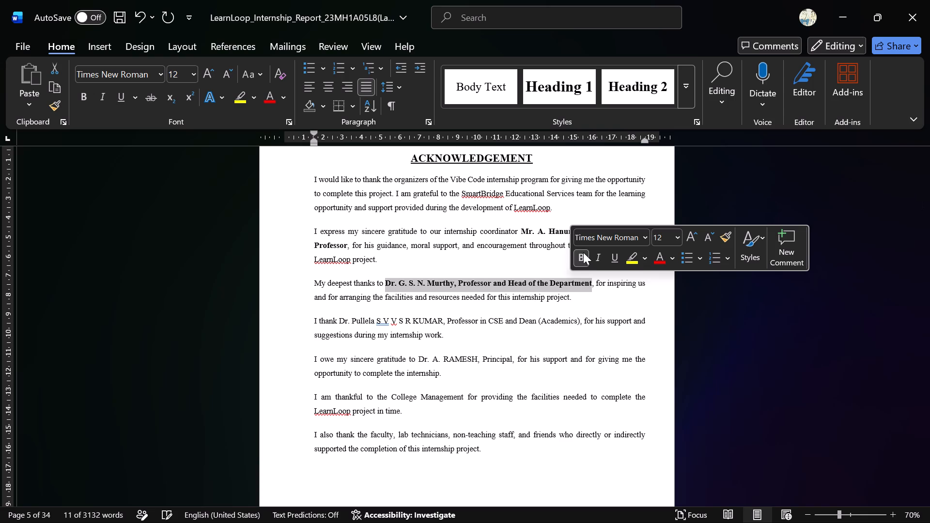
left_click(573, 303)
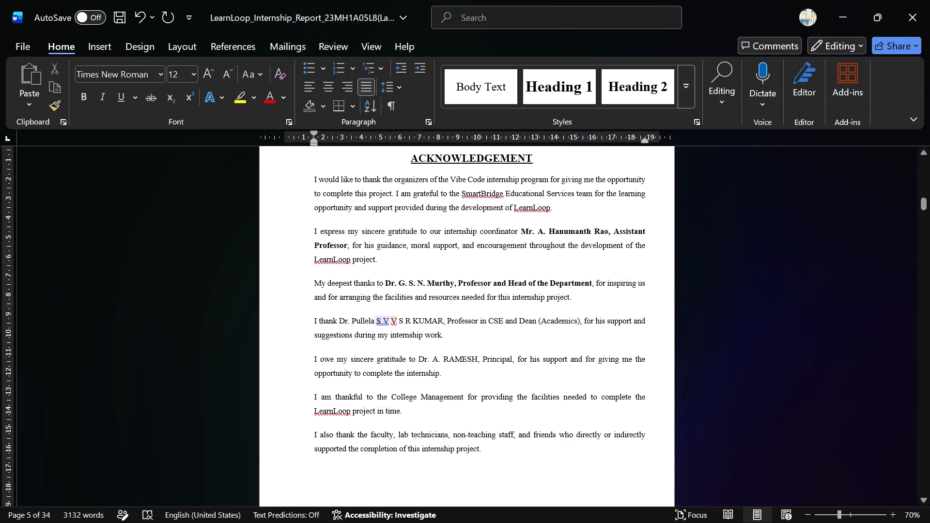
Bold the dean's name together with "Professor in CSE and Dean (Academics)" in the Acknowledgement's fourth paragraph.
left_click_drag(339, 322, 453, 317)
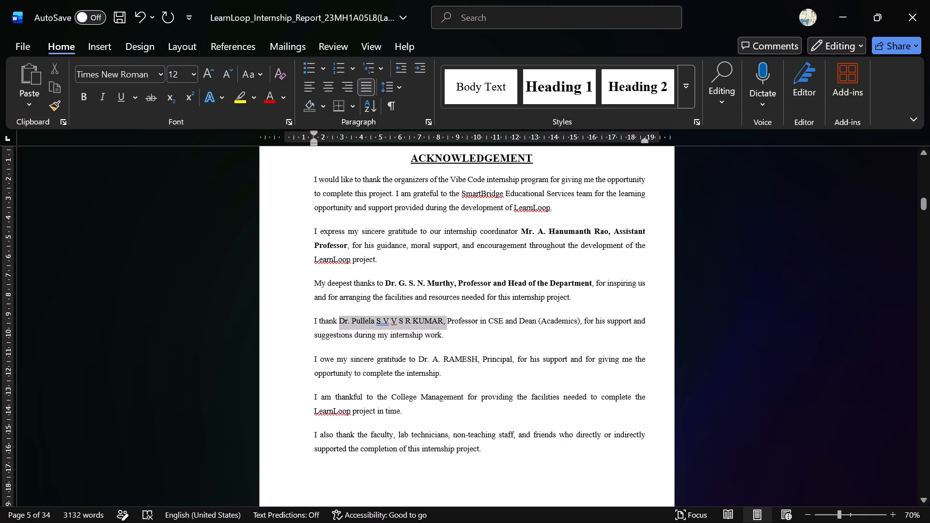
left_click_drag(453, 317, 578, 322)
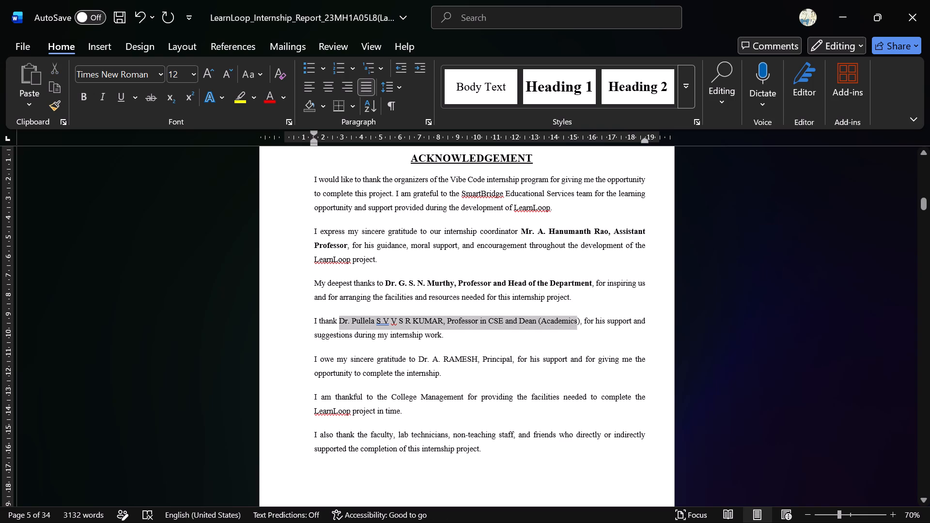
left_click_drag(578, 322, 580, 323)
left_click_drag(580, 323, 579, 323)
left_click(591, 303)
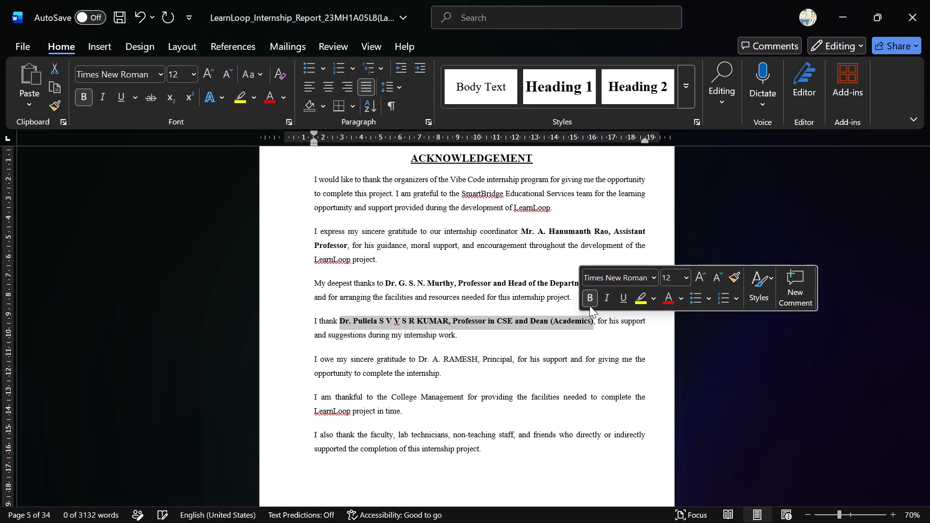
Bold the principal's name together with the title "Principal" in the Acknowledgement's fifth paragraph and clear the selection.
left_click_drag(417, 358, 493, 359)
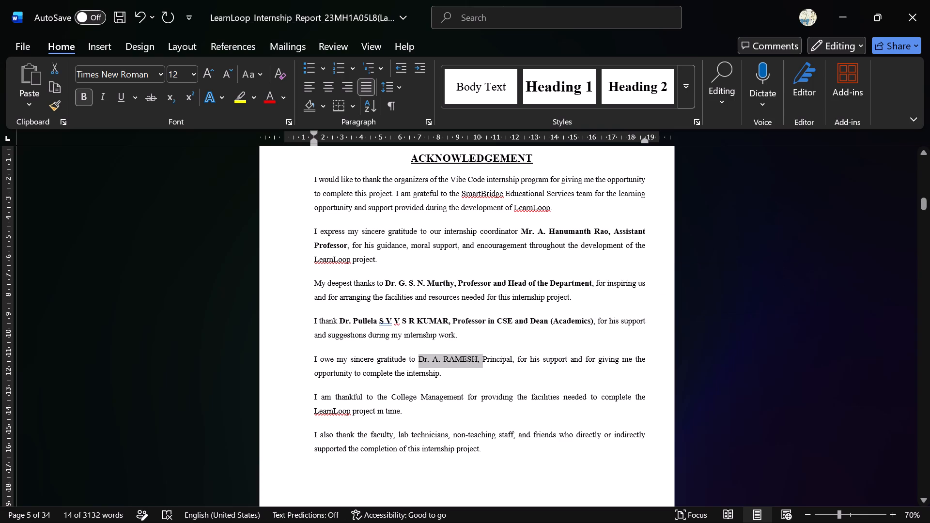
left_click_drag(493, 359, 511, 356)
left_click_drag(511, 356, 511, 356)
left_click(518, 336)
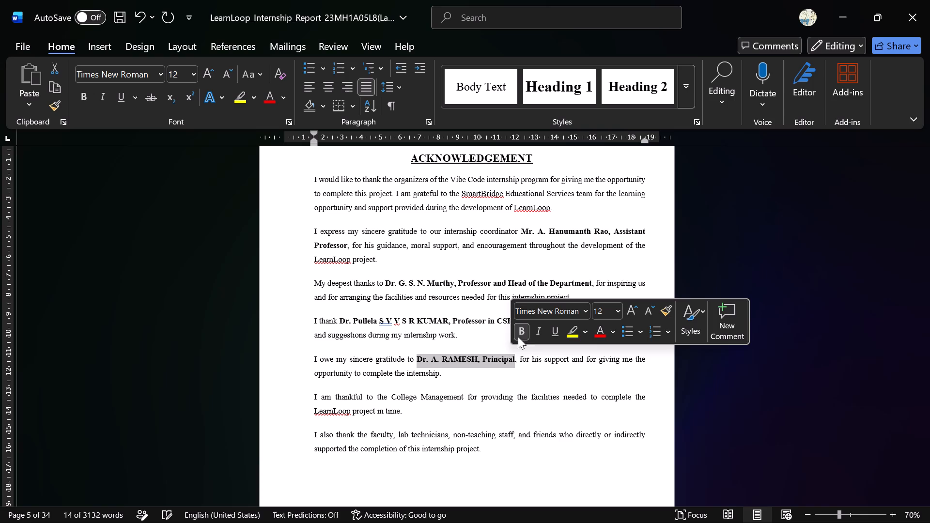
left_click(479, 381)
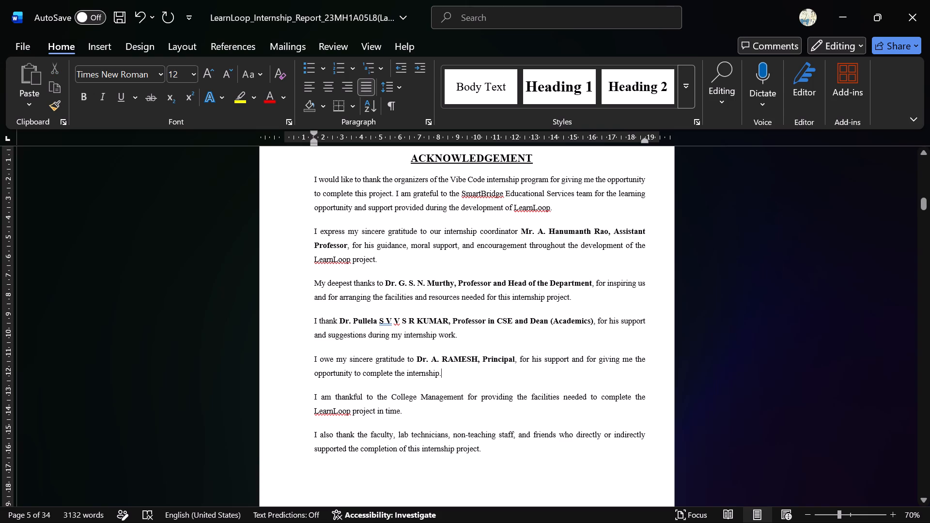
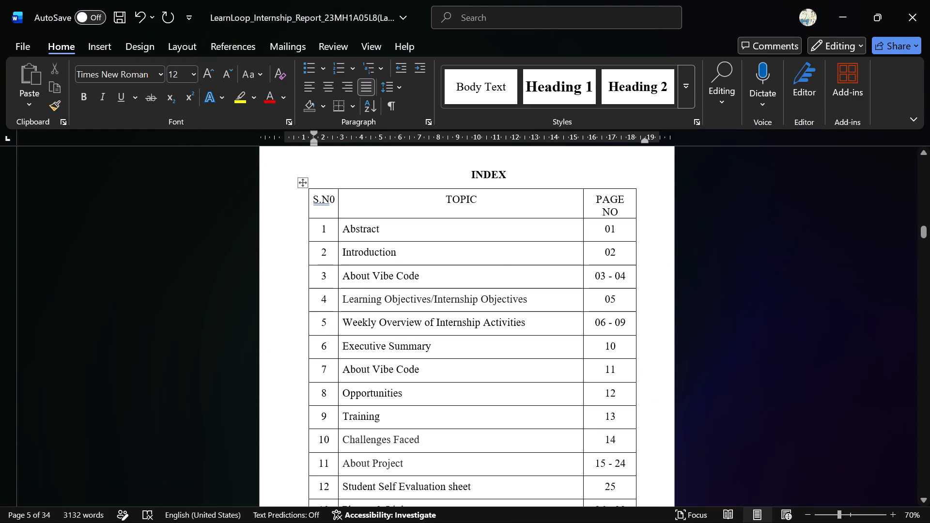
Review the INDEX table and the full ABSTRACT page, including the Project Abstract section.
scroll(565, 319, "down", 2)
scroll(565, 319, "up", 2)
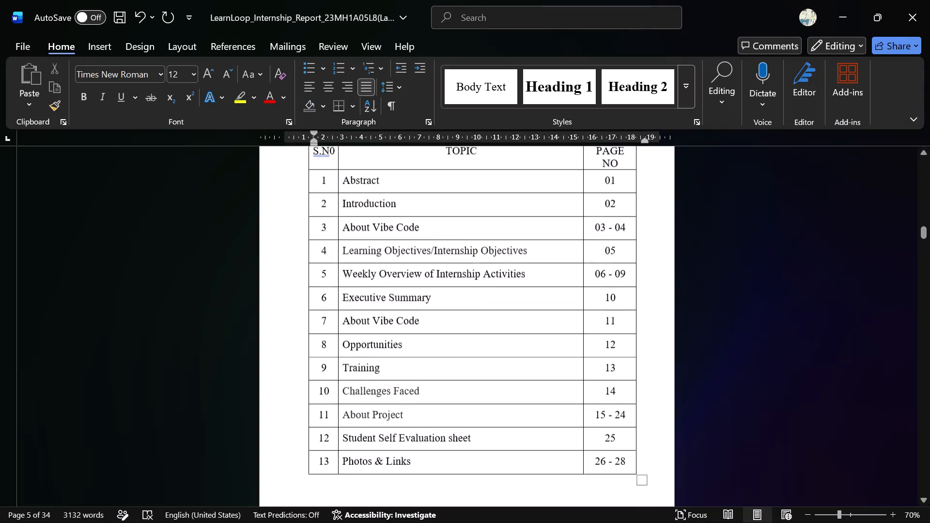
scroll(565, 319, "down", 4)
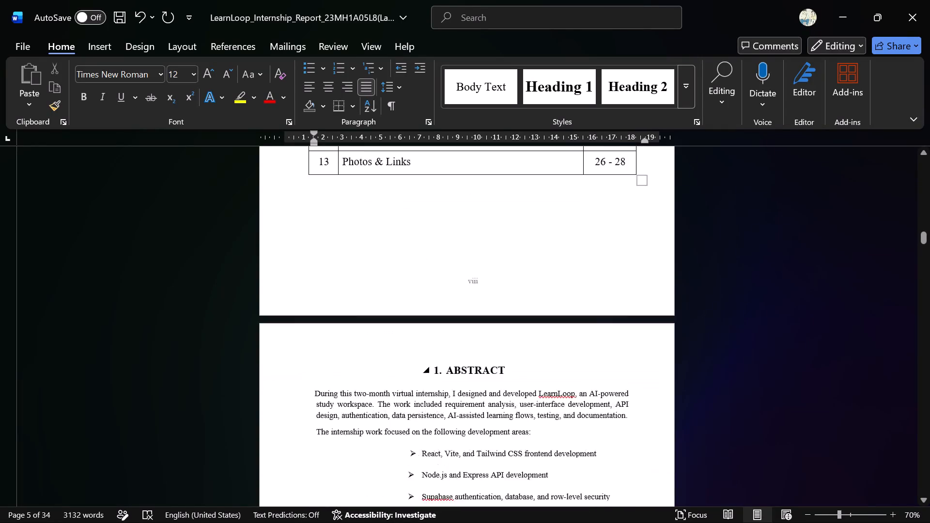
scroll(565, 319, "down", 1)
scroll(565, 319, "up", 1)
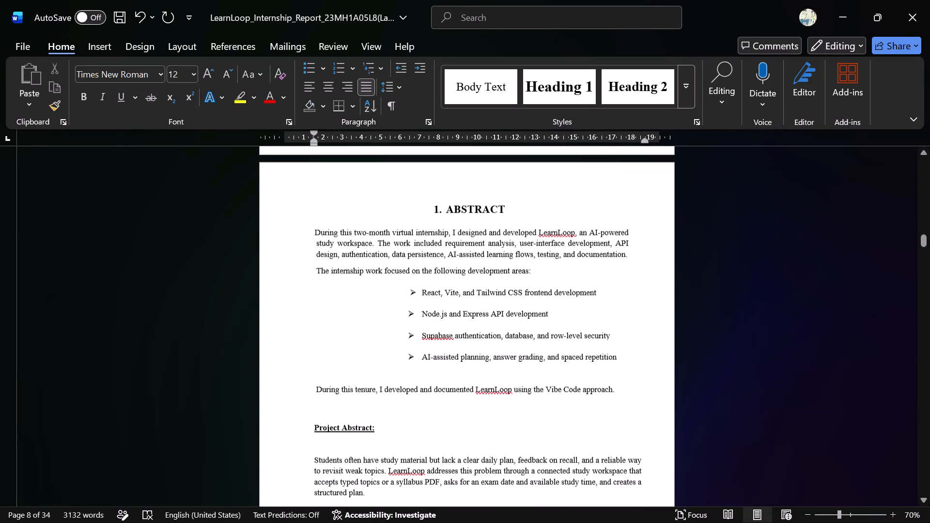
scroll(565, 319, "down", 1)
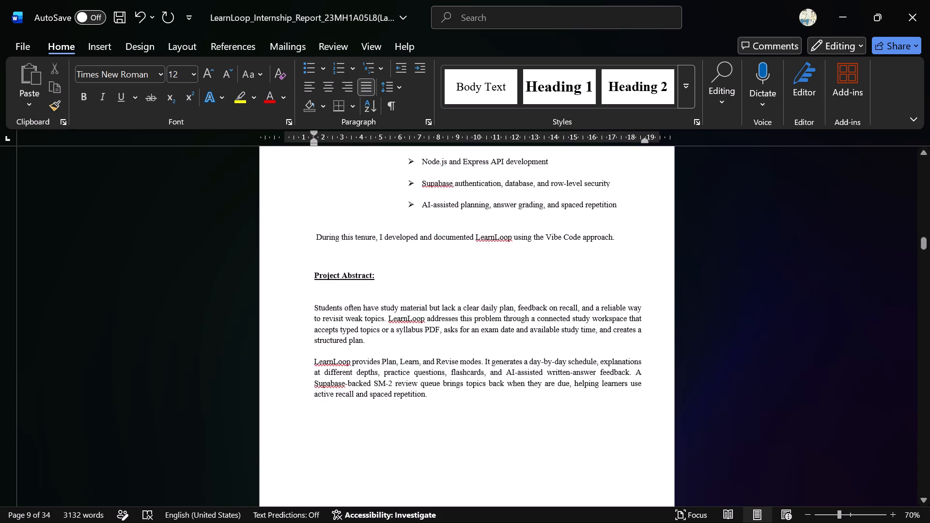
scroll(565, 319, "down", 3)
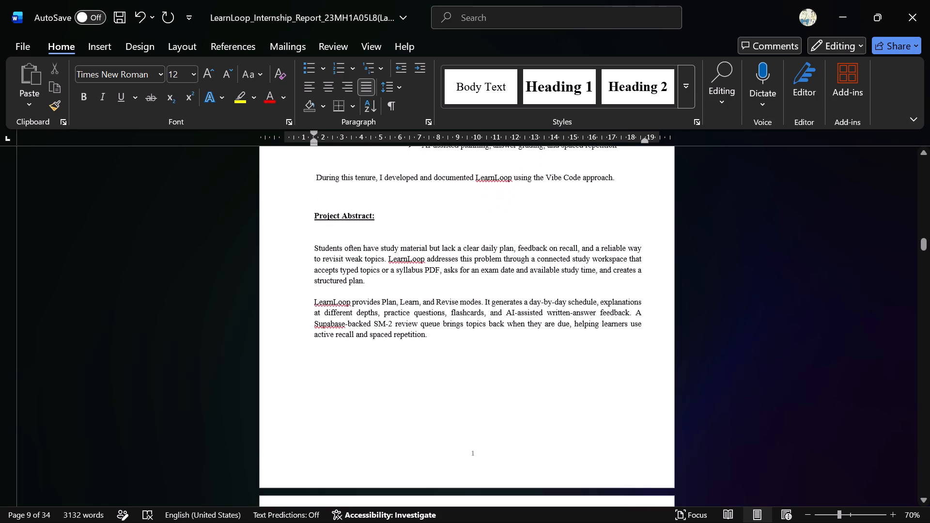
Examine the INTRODUCTION page's text and spacing, along with the following page containing the Vibe coding diagram.
scroll(565, 319, "down", 2)
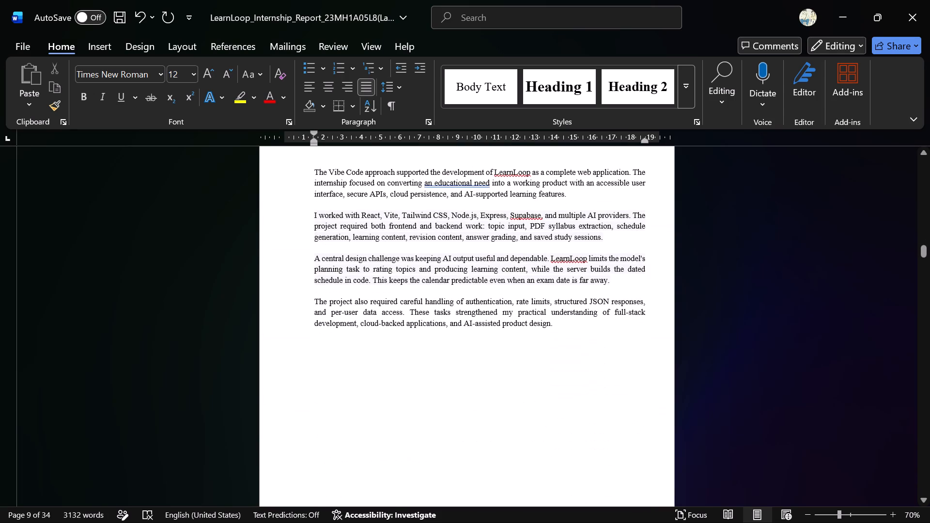
scroll(565, 319, "down", 2)
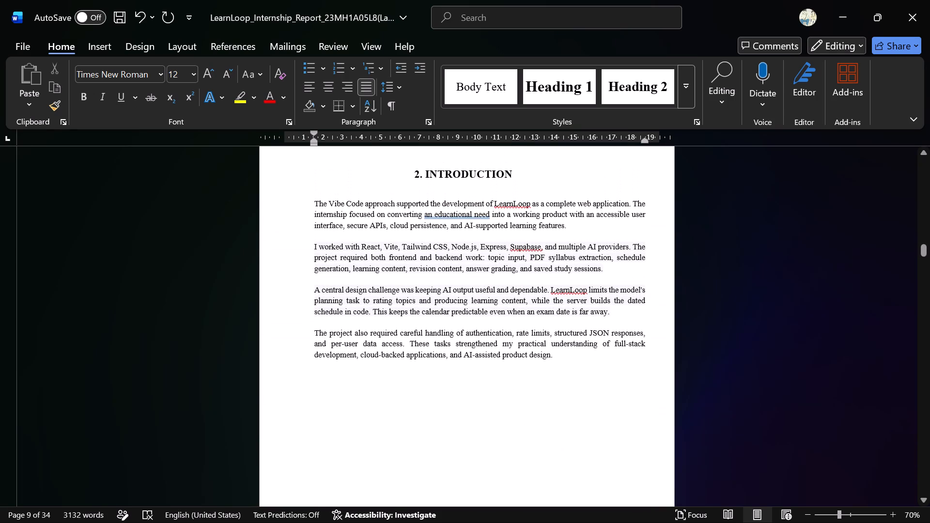
left_click(555, 355)
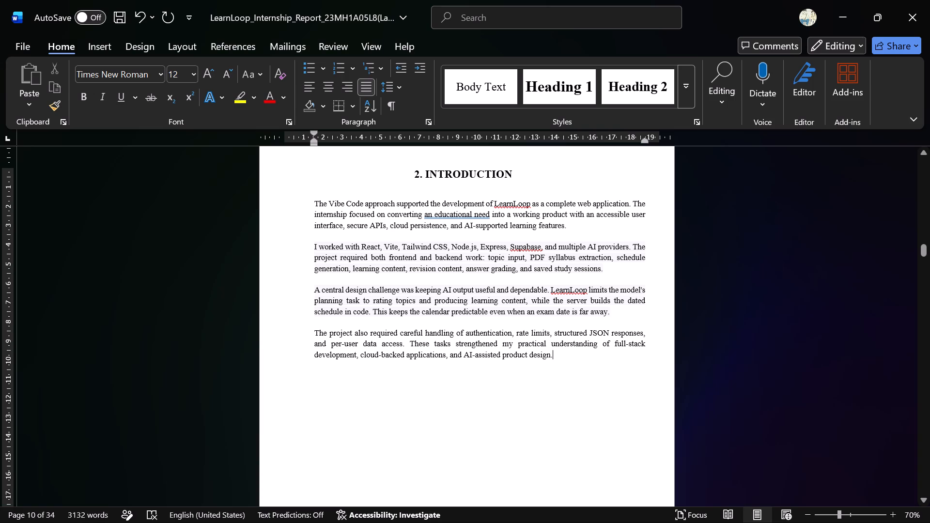
scroll(555, 355, "down", 2)
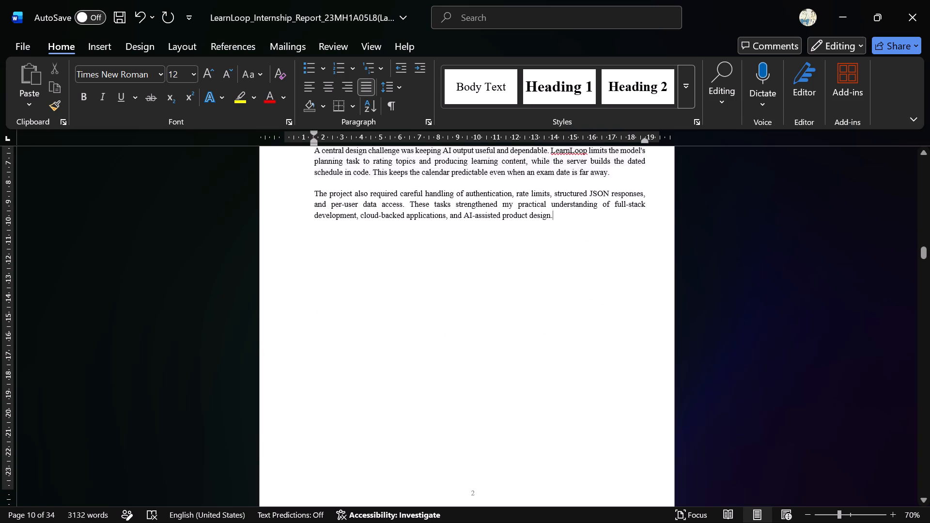
scroll(555, 355, "down", 3)
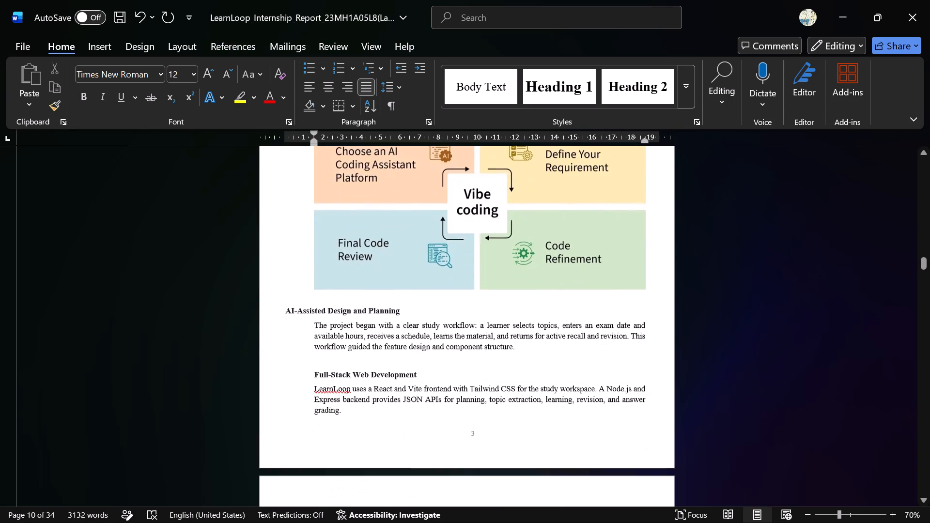
scroll(555, 355, "down", 1)
scroll(555, 355, "up", 7)
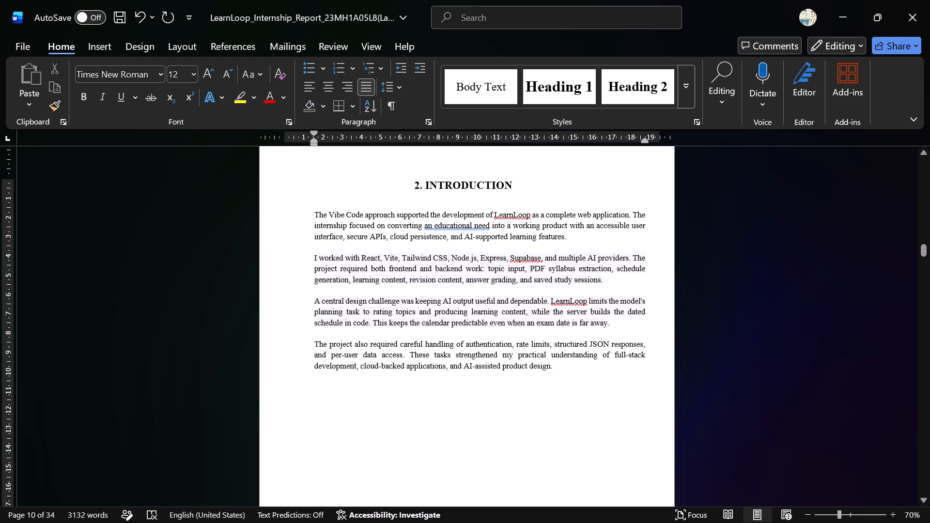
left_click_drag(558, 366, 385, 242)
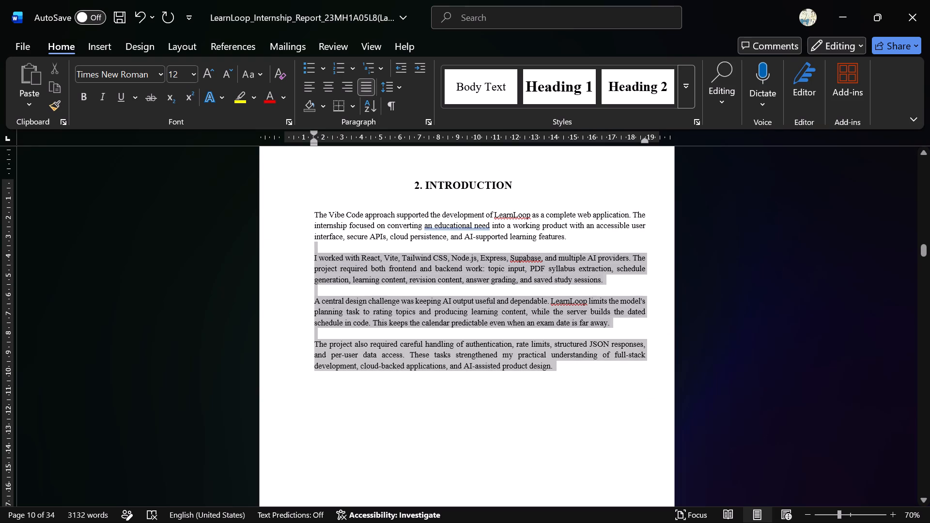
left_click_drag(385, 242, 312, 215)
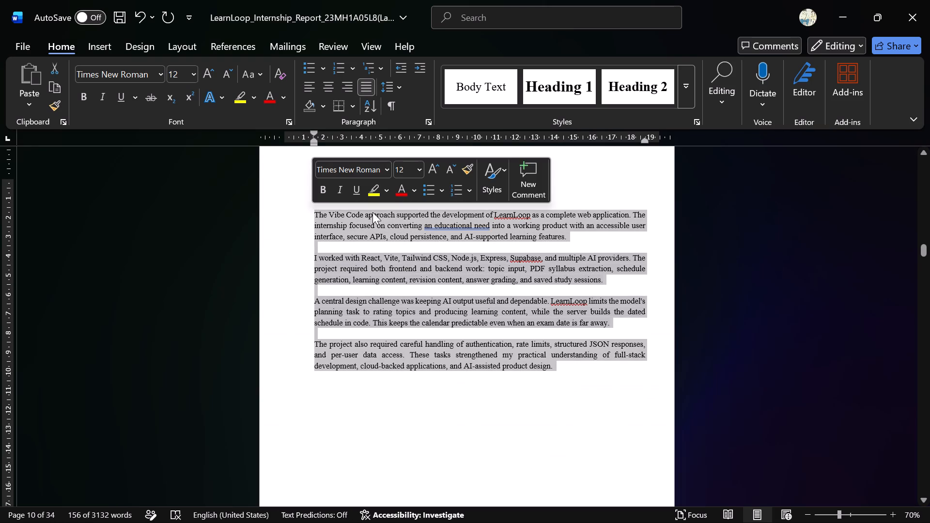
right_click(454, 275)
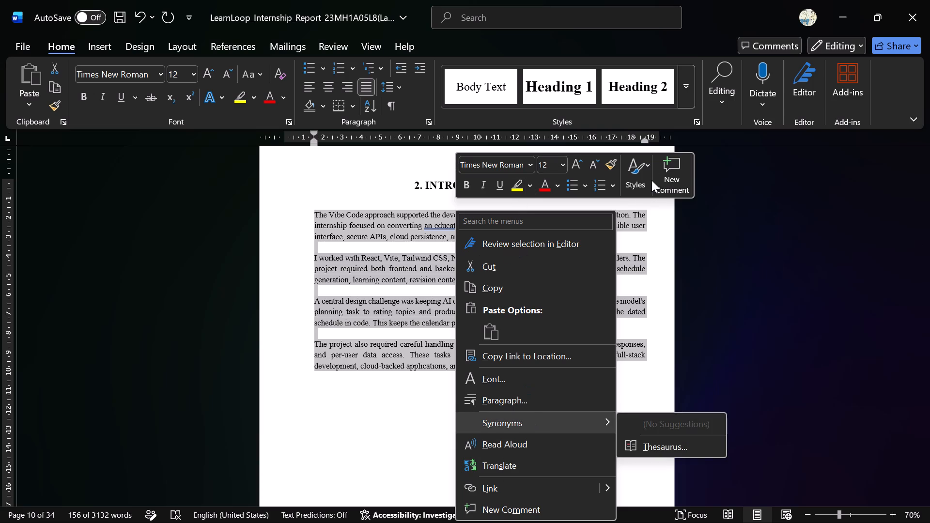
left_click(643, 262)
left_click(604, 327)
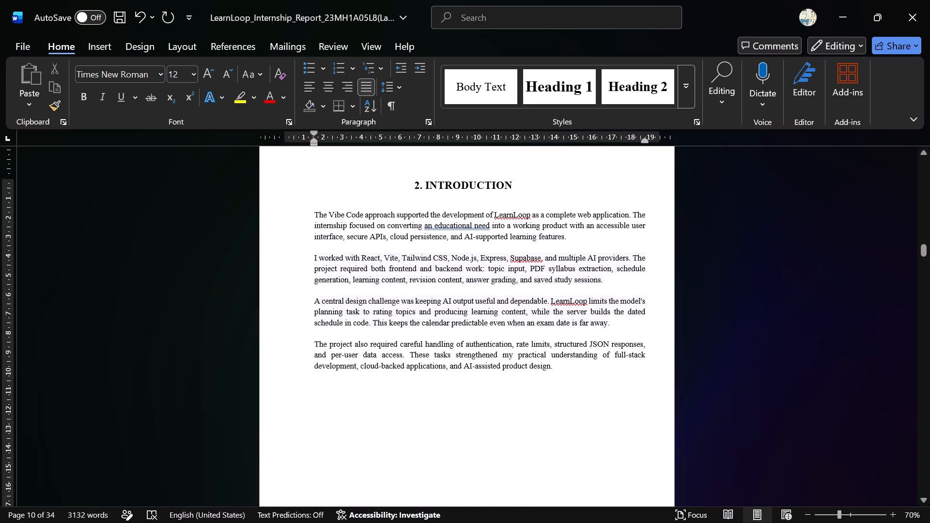
Copy all four body paragraphs under the 2. INTRODUCTION heading, leaving the heading out of the selection.
left_click(561, 356)
left_click(556, 370)
left_click(556, 370)
left_click_drag(556, 370, 319, 215)
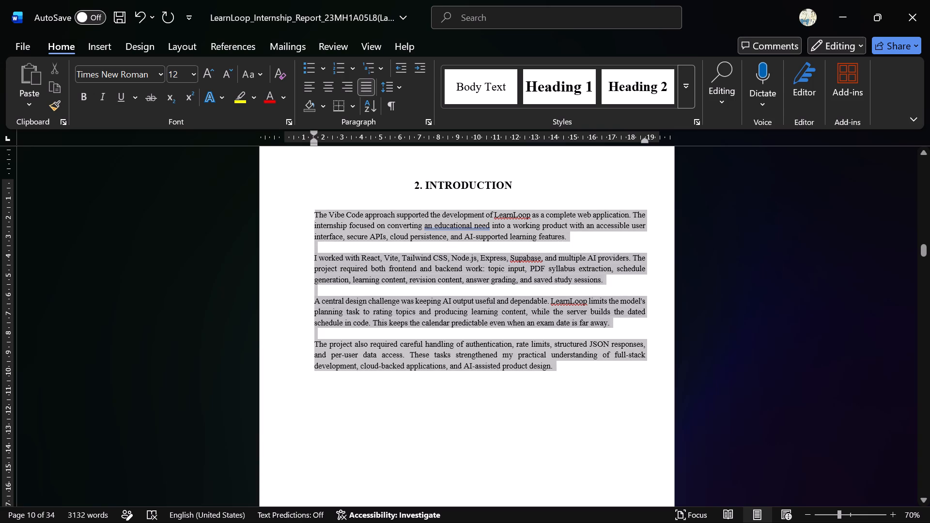
left_click_drag(319, 215, 320, 215)
key("ctrl+c")
key("ctrl+c")
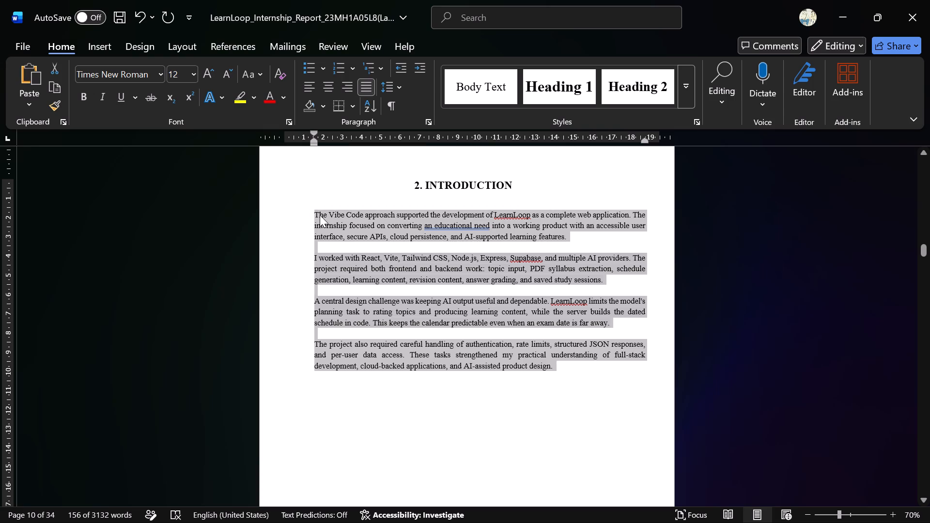
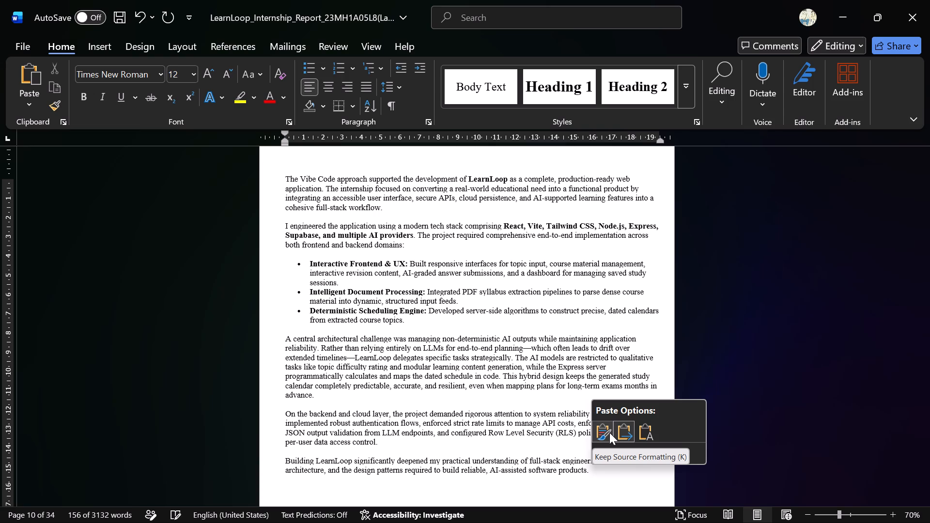
Paste the extended Introduction text under the 2. INTRODUCTION heading, keeping the source formatting.
left_click(609, 432)
scroll(501, 346, "up", 1)
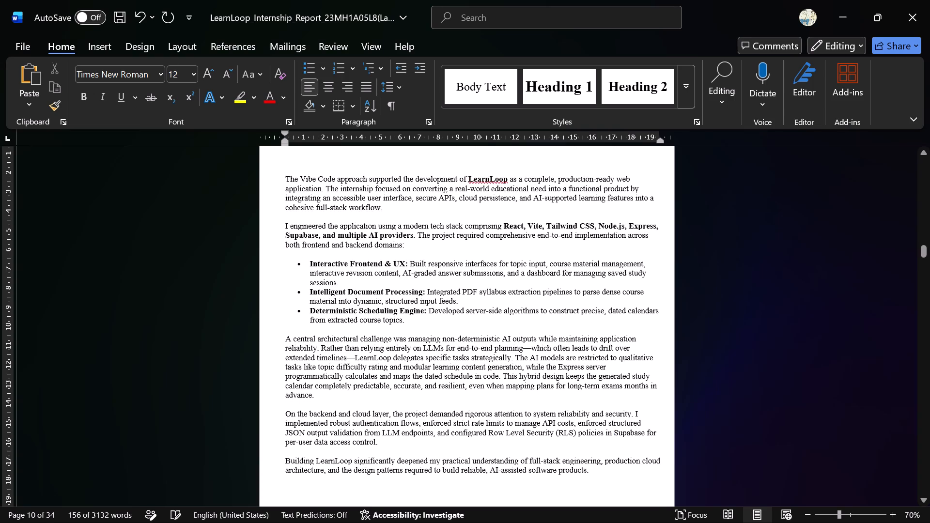
scroll(501, 346, "up", 2)
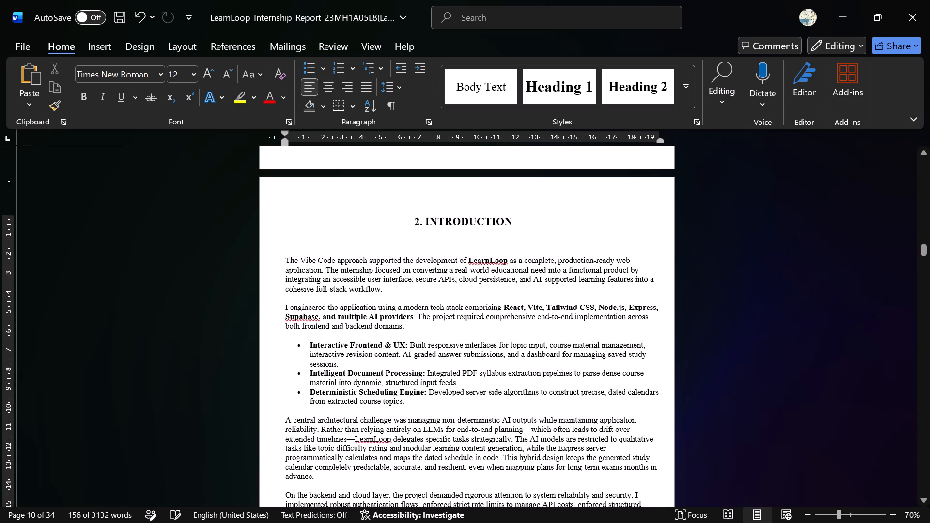
Justify the entire Introduction body text, from the Vibe Code paragraph through the closing LearnLoop paragraph.
left_click_drag(285, 261, 541, 466)
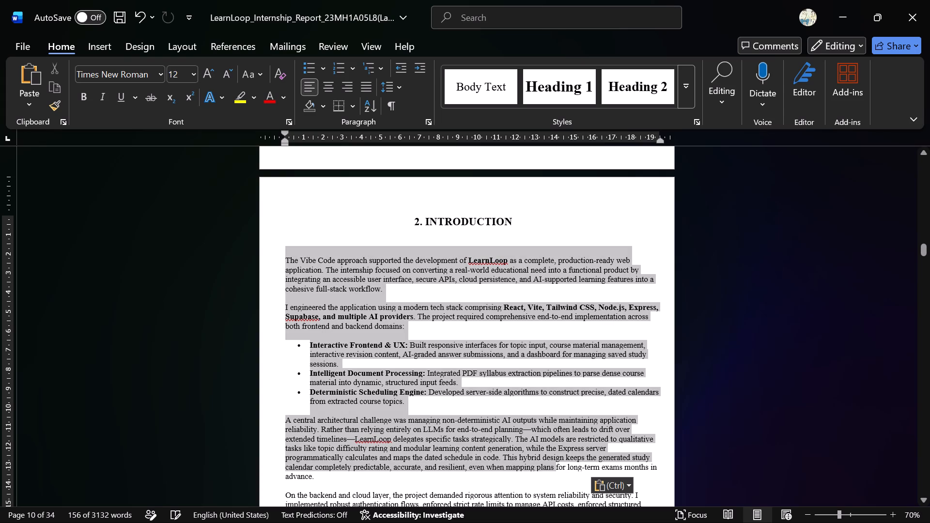
left_click_drag(541, 466, 595, 421)
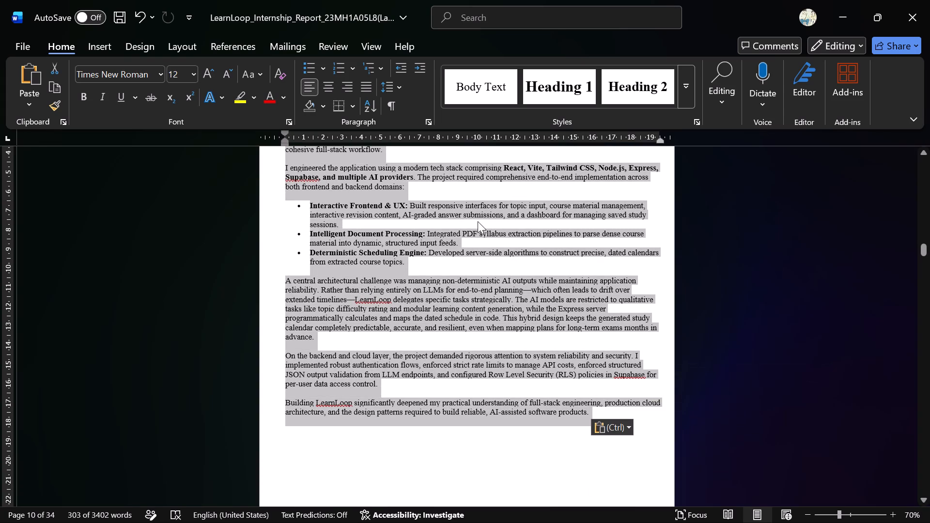
left_click(362, 82)
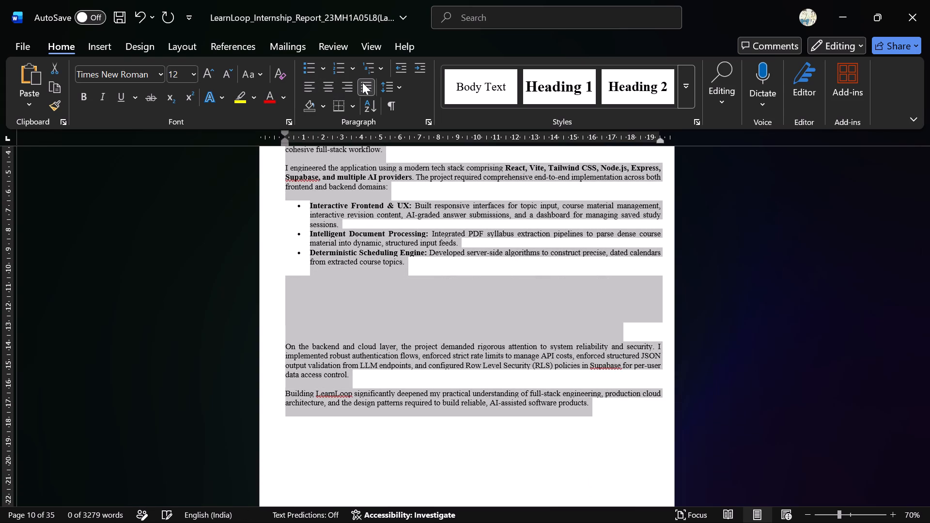
left_click(452, 281)
scroll(452, 281, "up", 1)
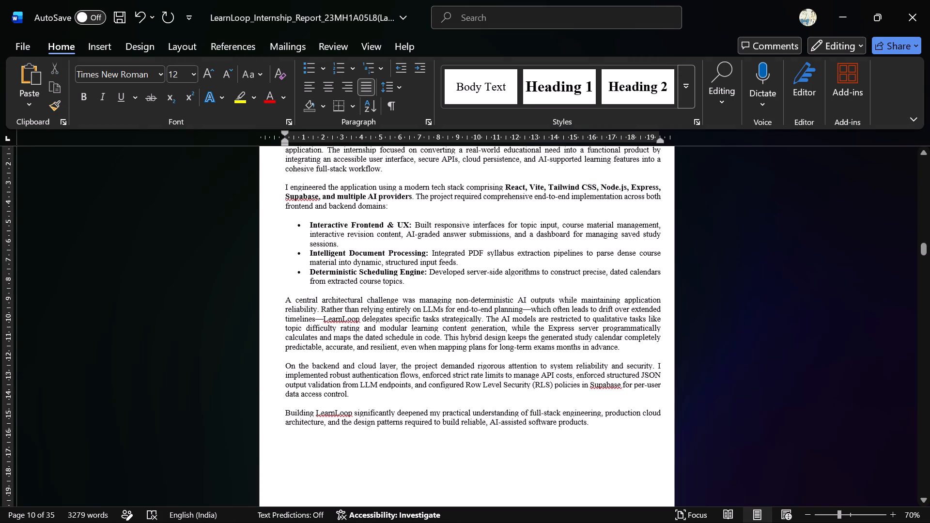
scroll(452, 281, "up", 1)
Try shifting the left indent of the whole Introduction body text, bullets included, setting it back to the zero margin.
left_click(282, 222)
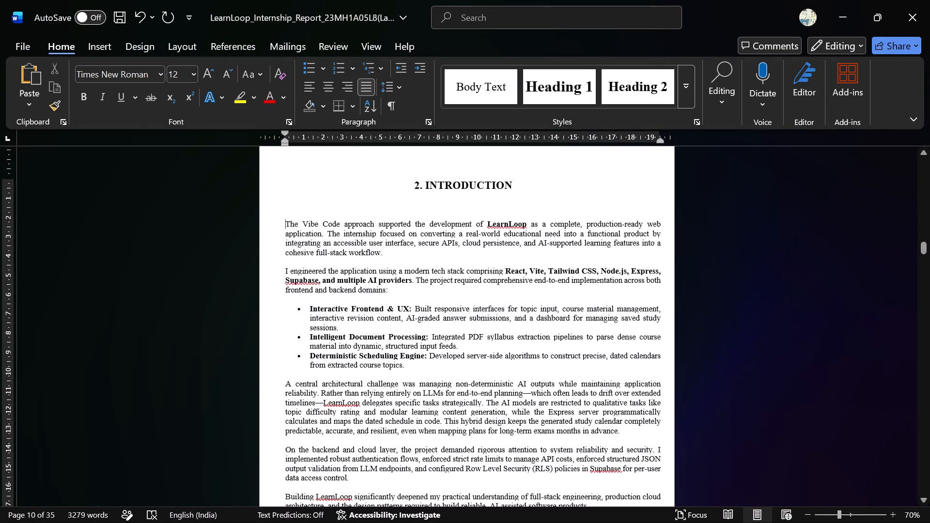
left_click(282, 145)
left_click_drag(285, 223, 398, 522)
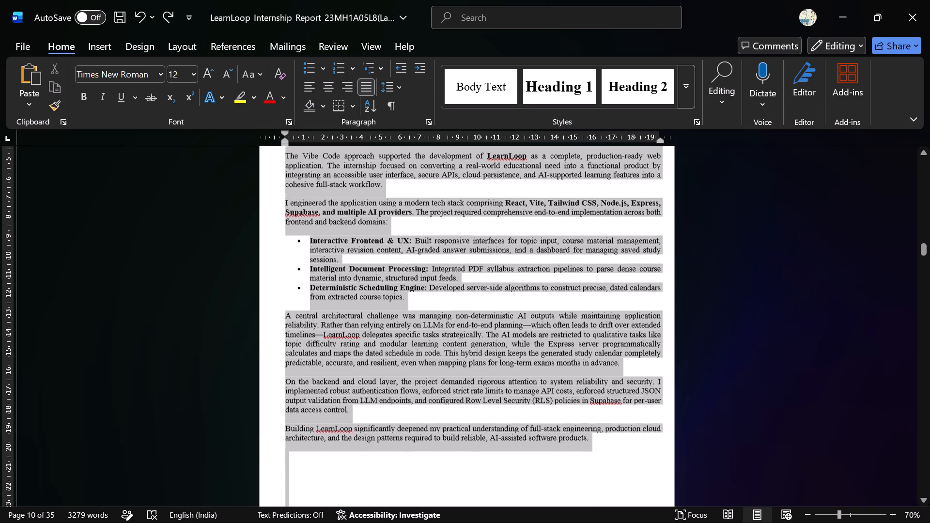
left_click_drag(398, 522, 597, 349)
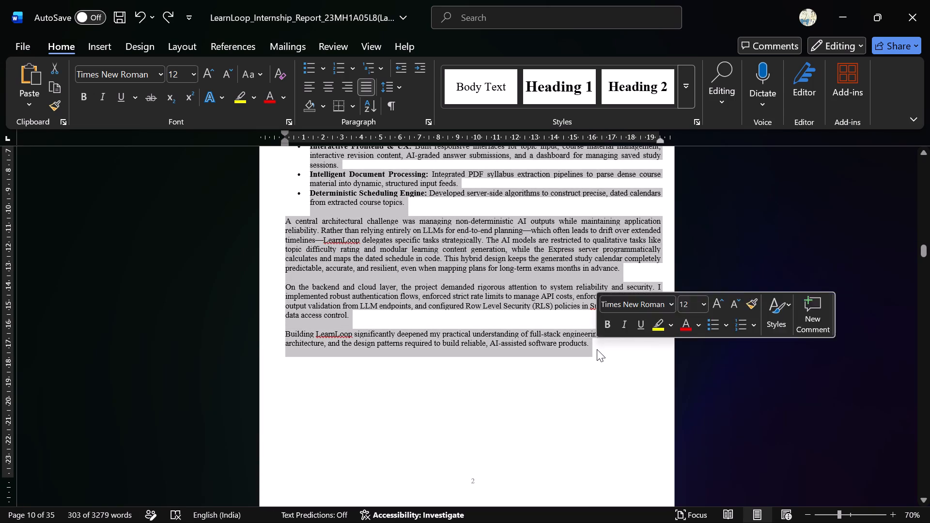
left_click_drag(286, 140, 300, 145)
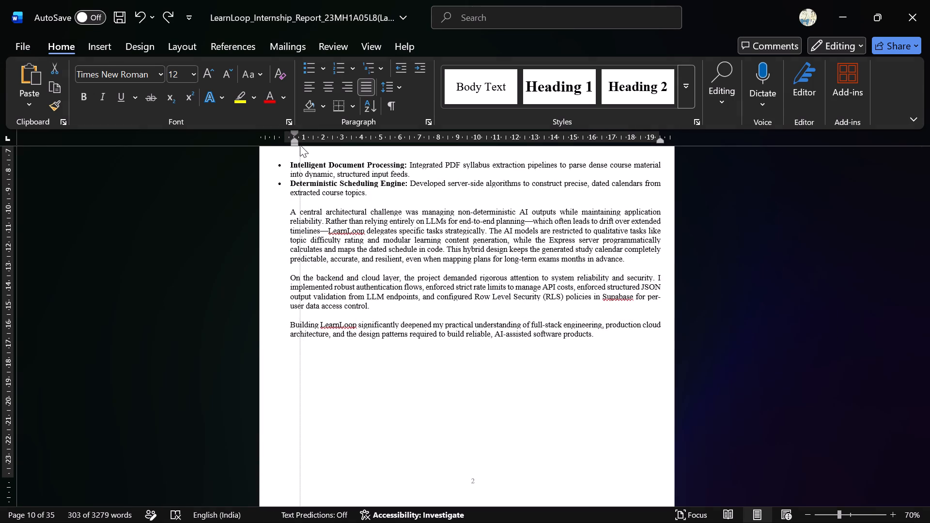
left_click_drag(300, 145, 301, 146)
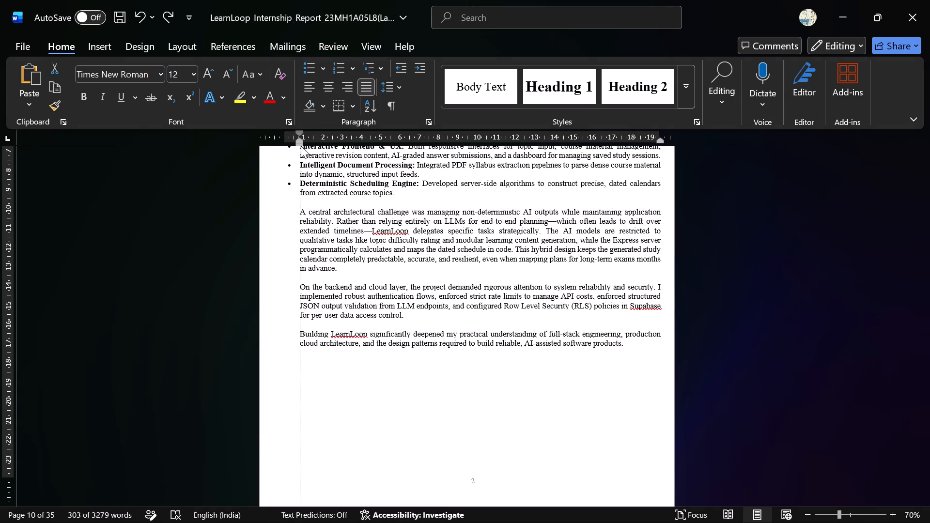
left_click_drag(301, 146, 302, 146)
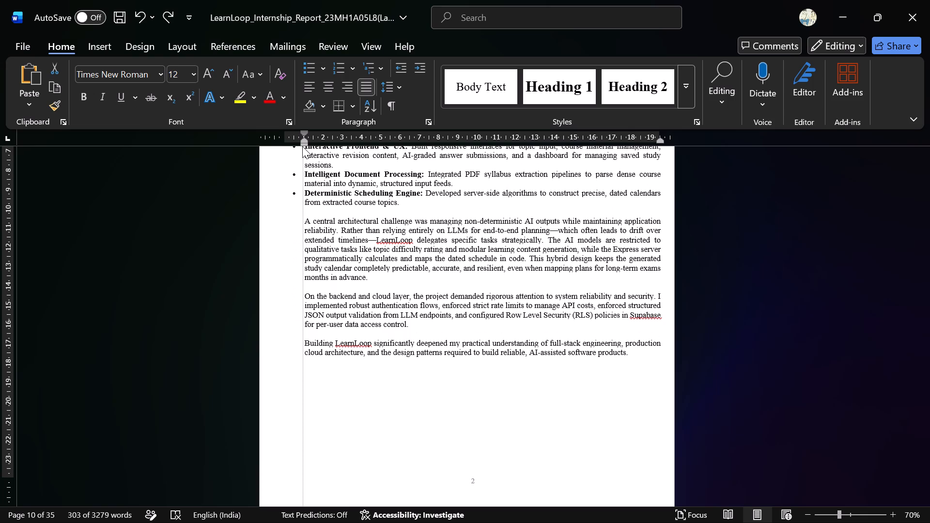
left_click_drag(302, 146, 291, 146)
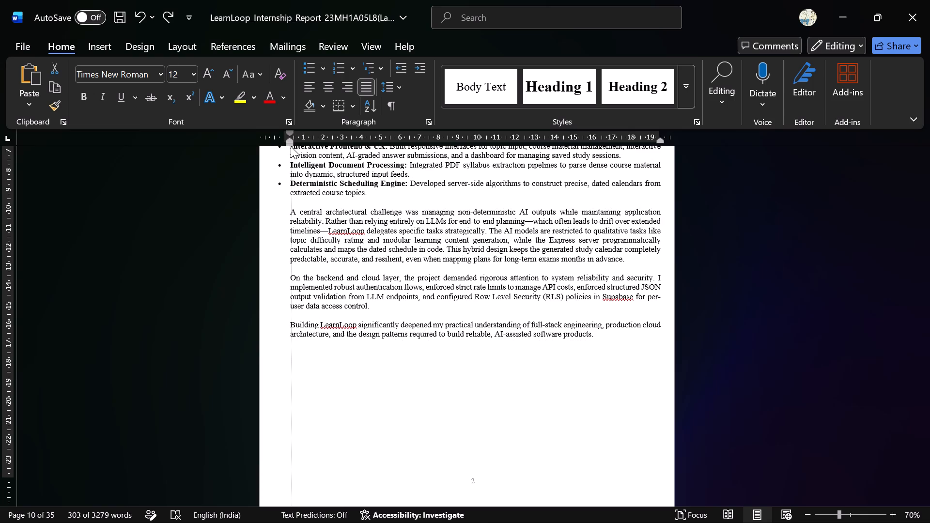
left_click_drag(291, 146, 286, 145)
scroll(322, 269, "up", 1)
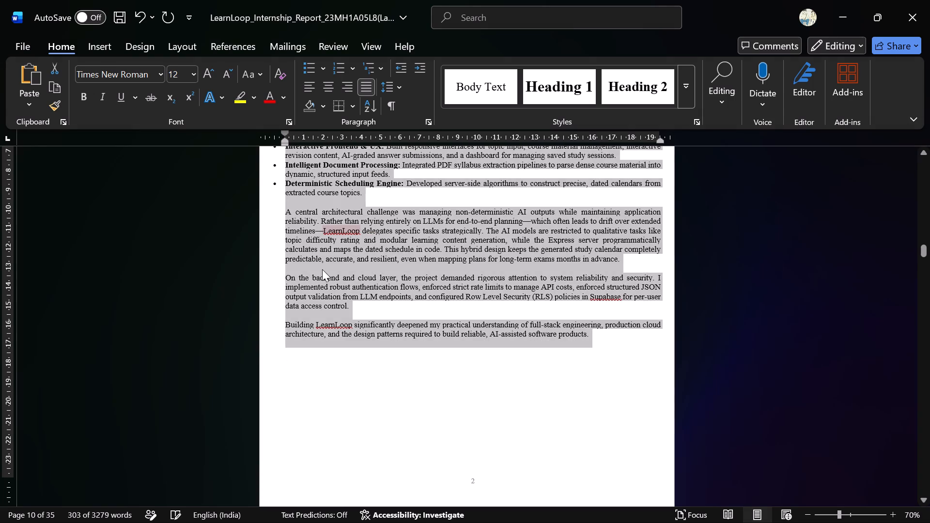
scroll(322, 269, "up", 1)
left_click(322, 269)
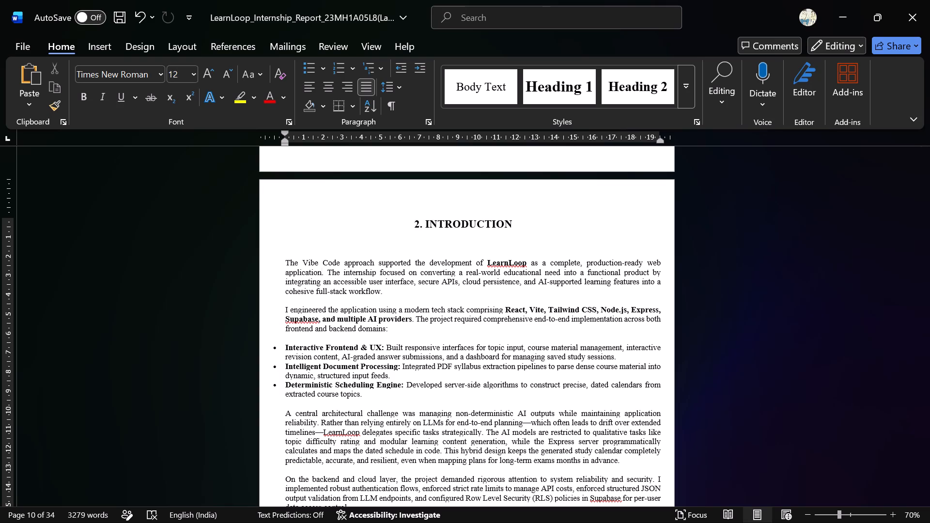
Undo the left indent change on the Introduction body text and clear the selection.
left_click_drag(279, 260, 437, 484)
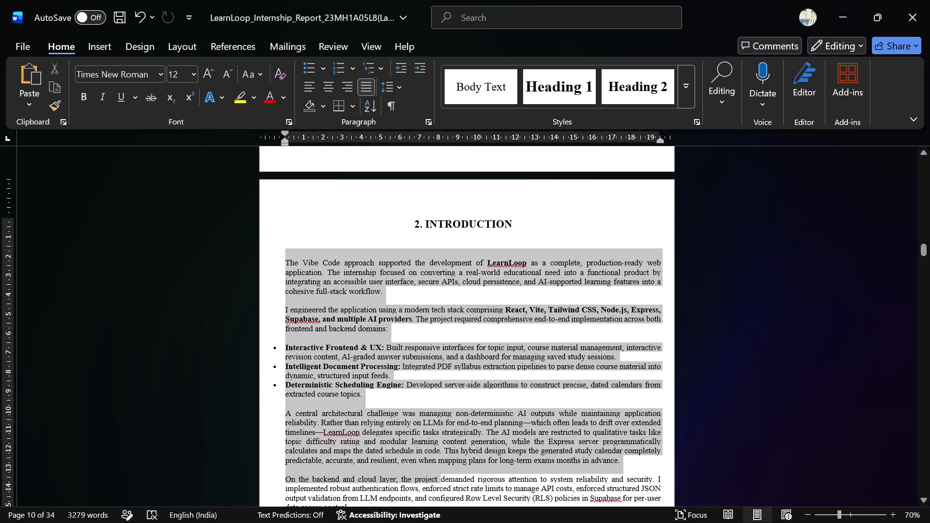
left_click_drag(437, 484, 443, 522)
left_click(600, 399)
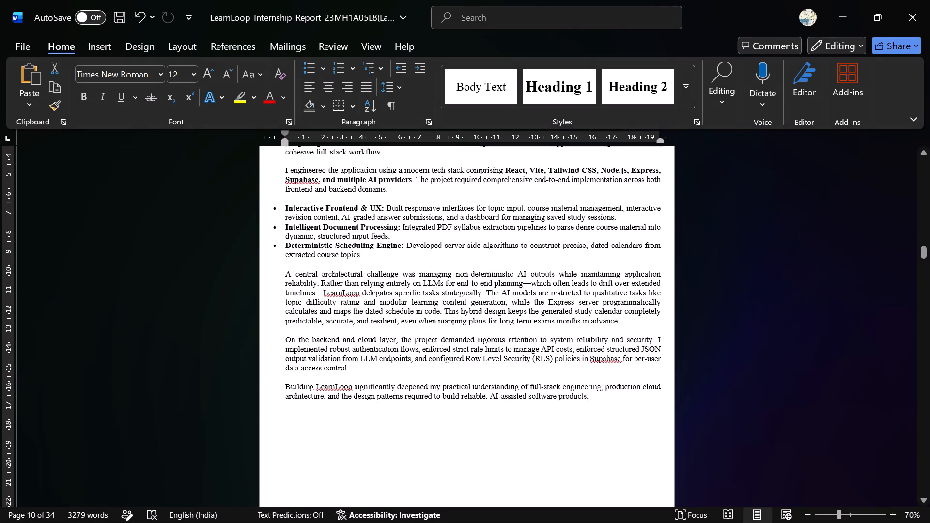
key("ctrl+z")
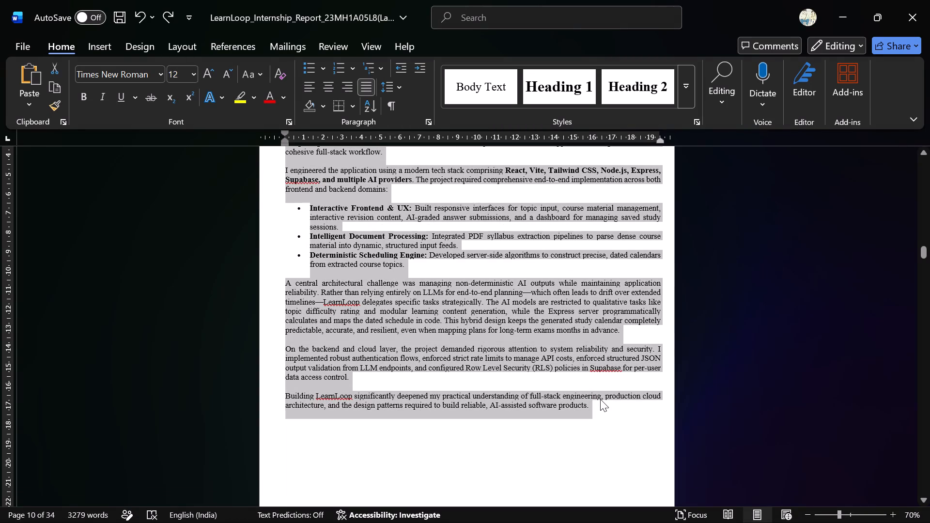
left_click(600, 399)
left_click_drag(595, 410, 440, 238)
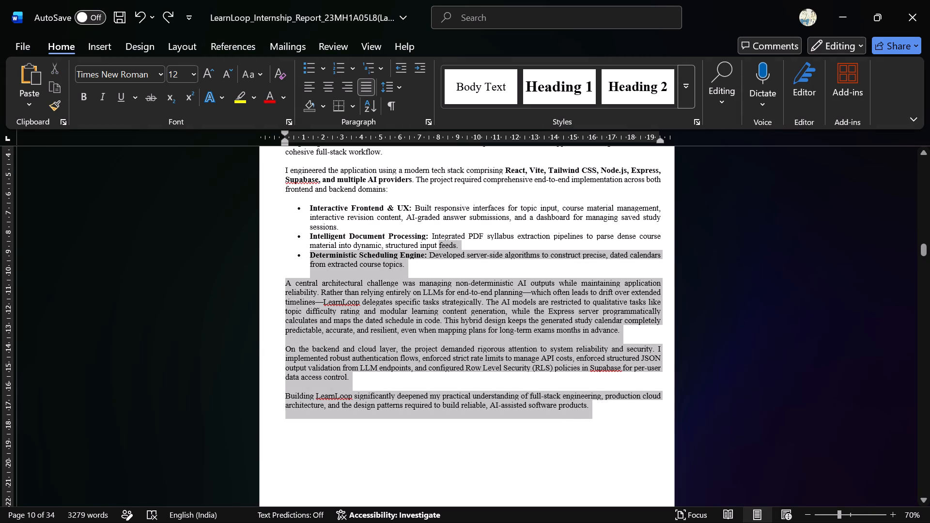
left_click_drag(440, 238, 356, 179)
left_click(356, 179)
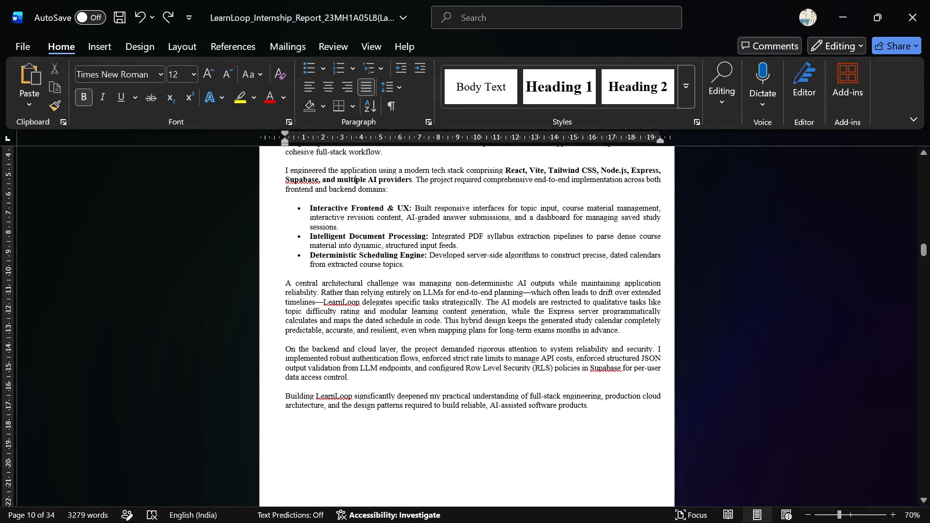
Compare the Introduction page's text margins with those at the end of the preceding Abstract page.
scroll(356, 179, "up", 2)
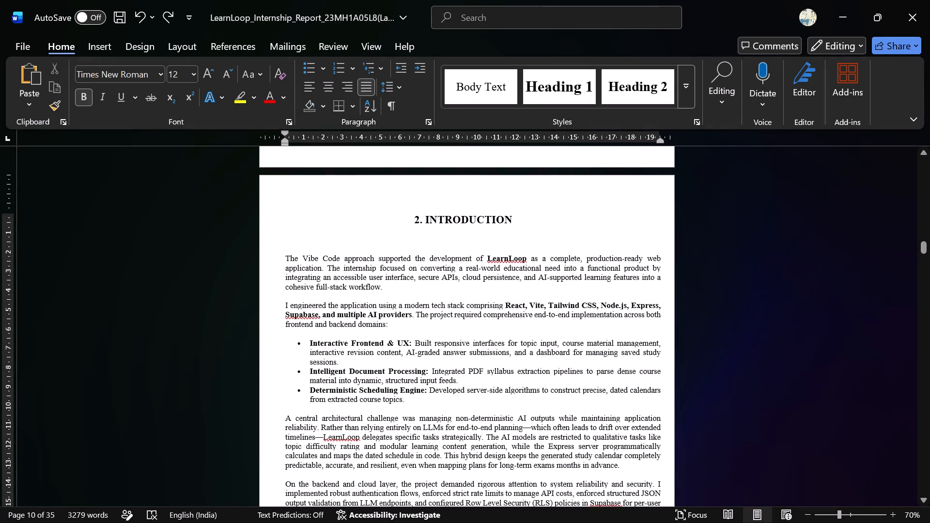
scroll(293, 256, "up", 4)
scroll(293, 256, "down", 1)
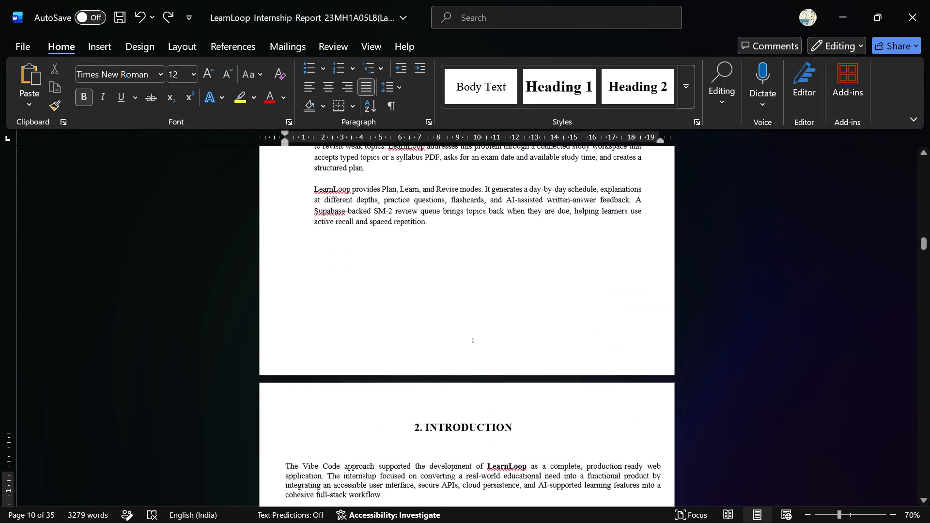
scroll(293, 256, "down", 1)
scroll(293, 256, "up", 2)
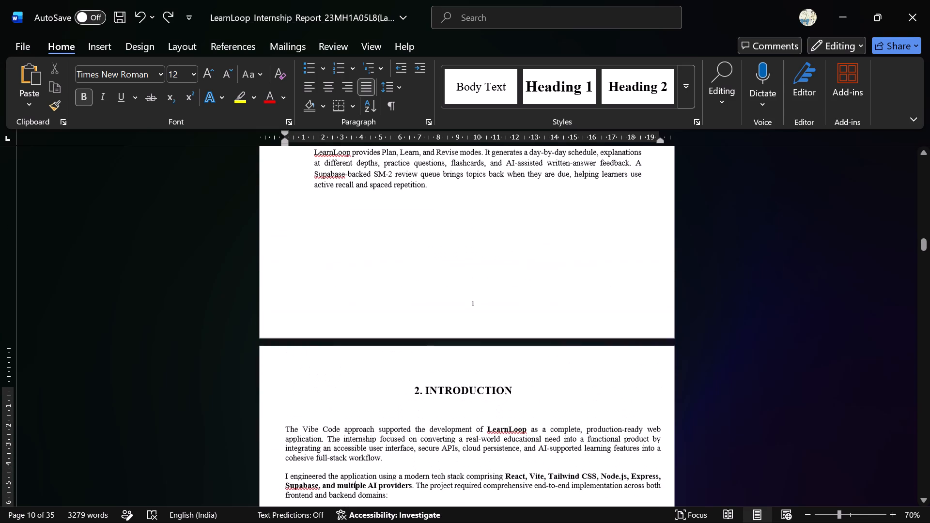
left_click(273, 195)
double_click(293, 214)
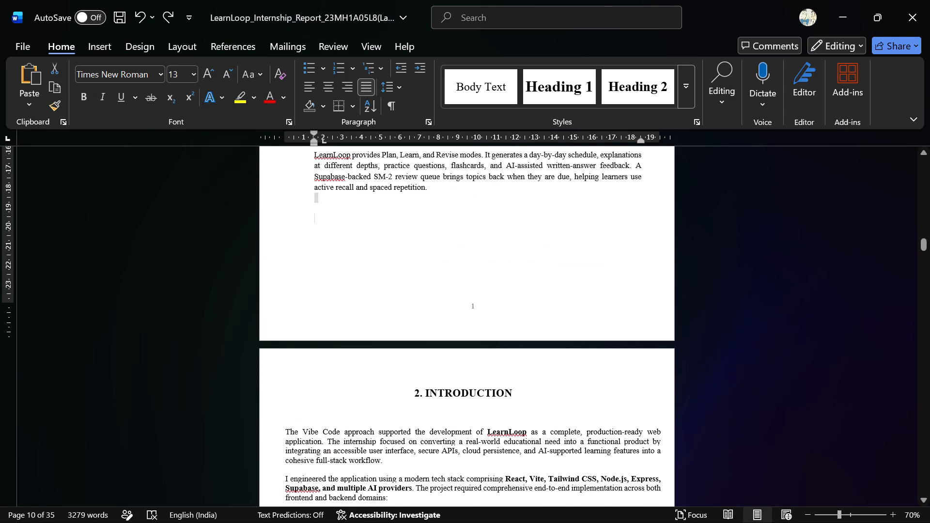
left_click(401, 243)
Select the Abstract's body text, including the bullets and Project Abstract section, and decrease its indent one level, then increase it one level.
scroll(401, 243, "up", 3)
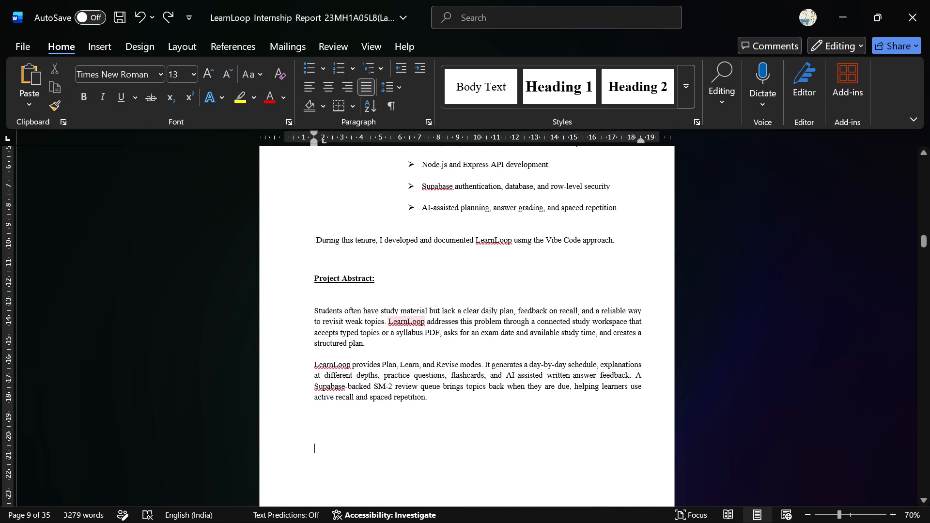
left_click_drag(441, 400, 292, 145)
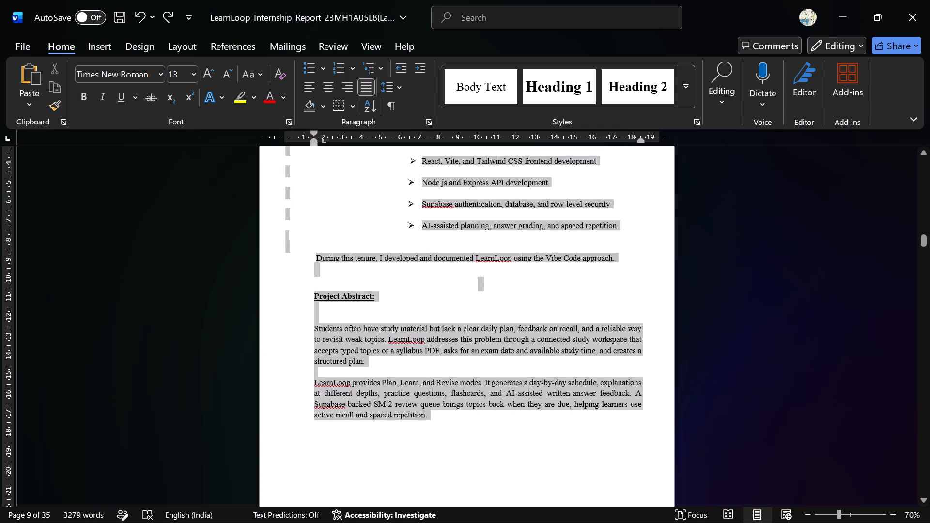
left_click_drag(292, 145, 314, 169)
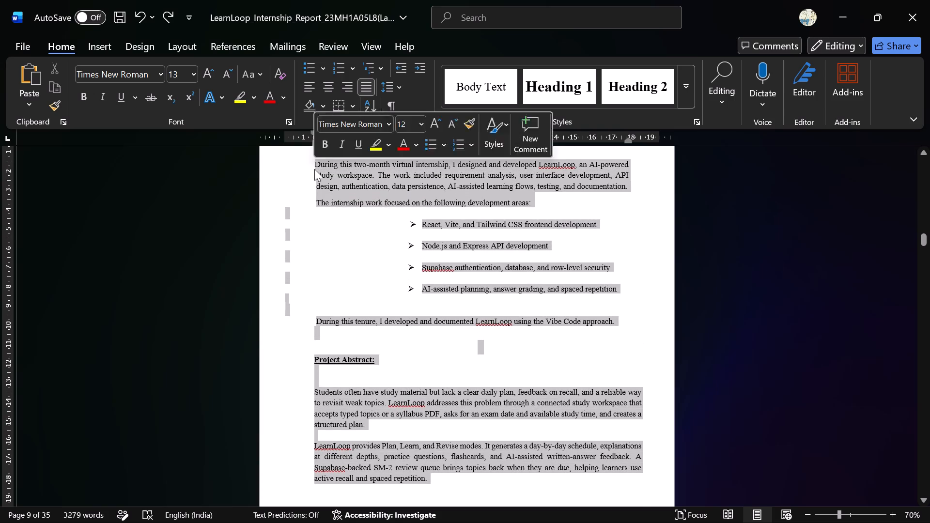
scroll(314, 169, "up", 1)
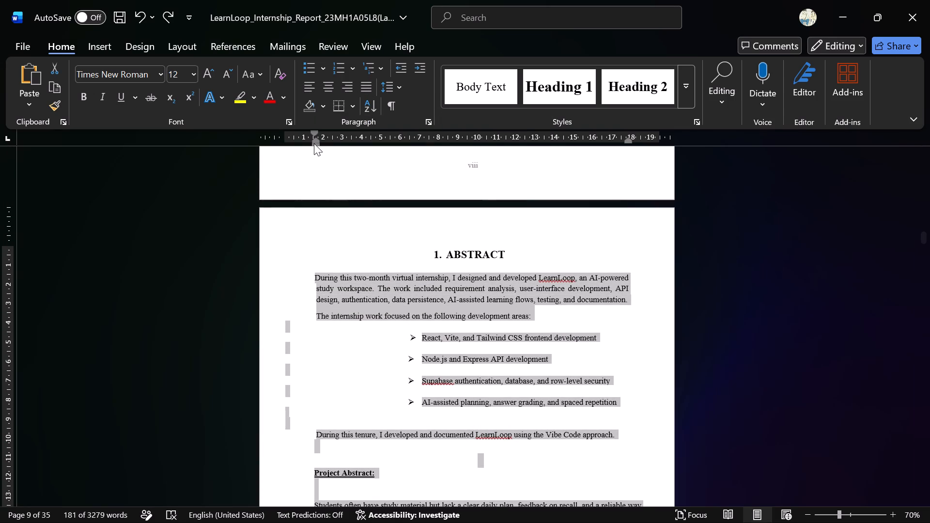
scroll(314, 143, "down", 2)
scroll(343, 236, "down", 1)
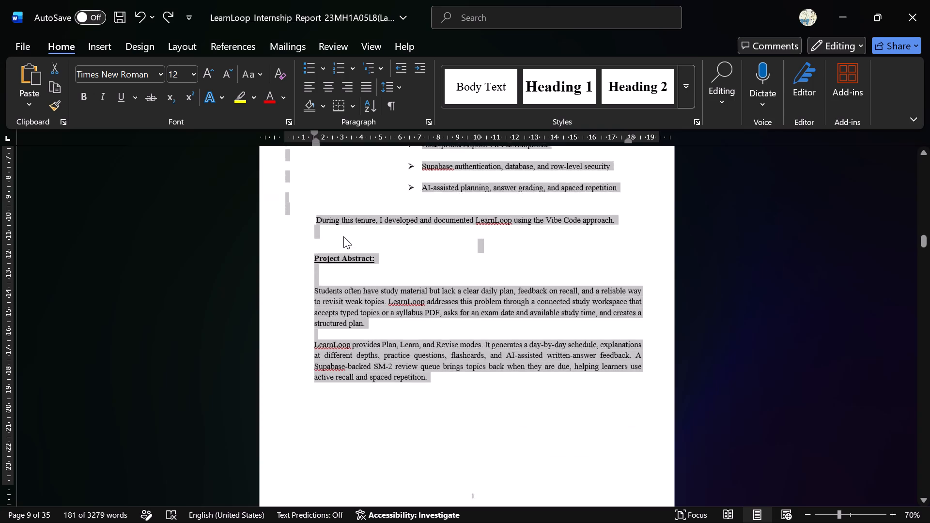
scroll(343, 236, "down", 3)
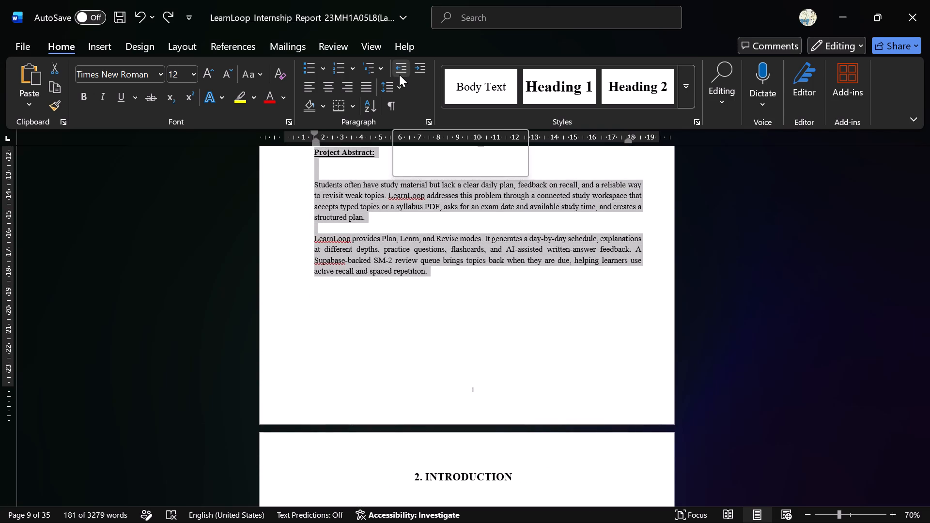
left_click(399, 75)
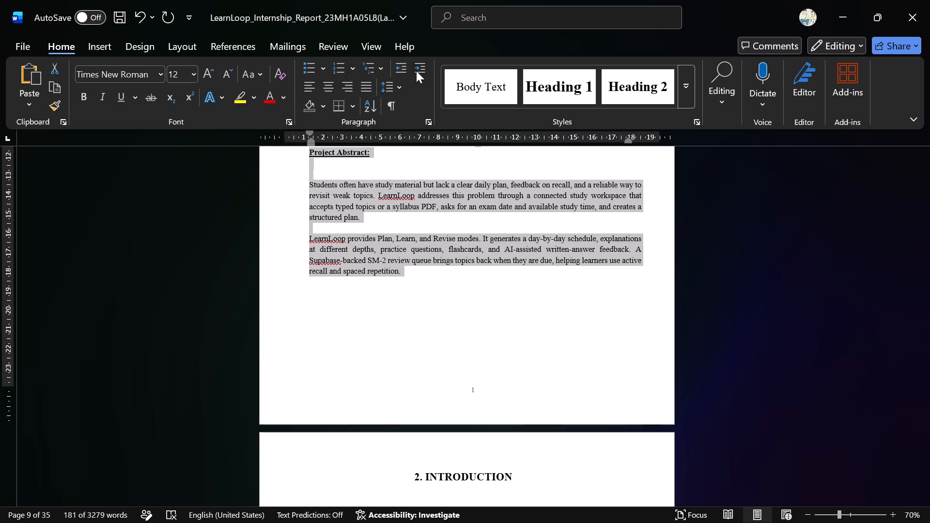
left_click(416, 71)
scroll(387, 255, "down", 2)
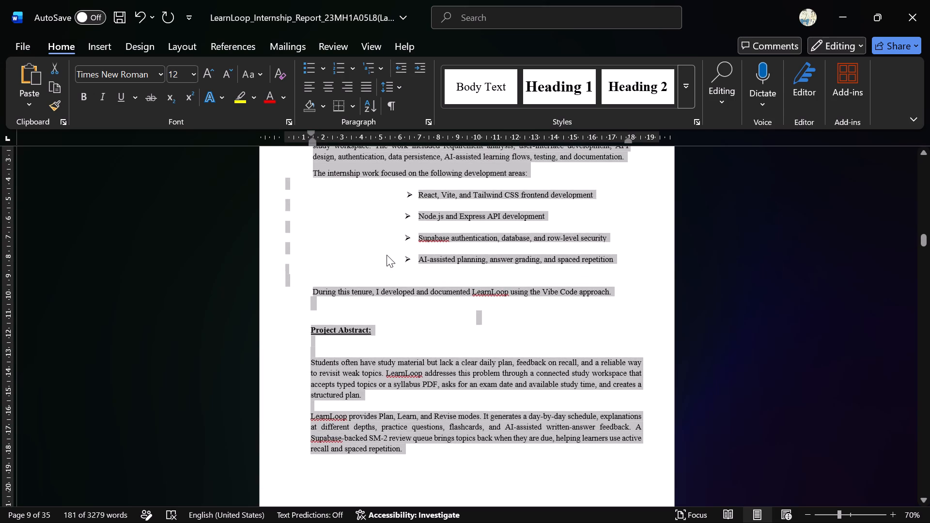
scroll(387, 255, "down", 2)
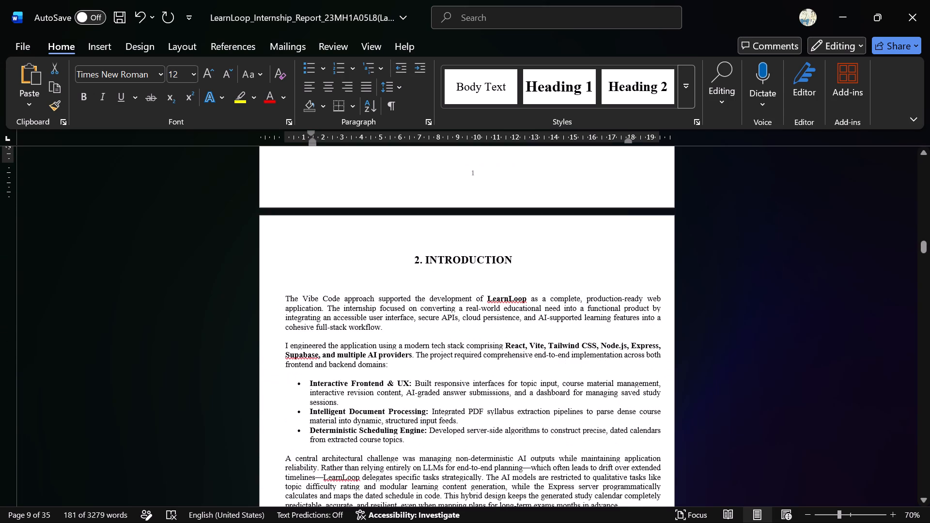
left_click(280, 289)
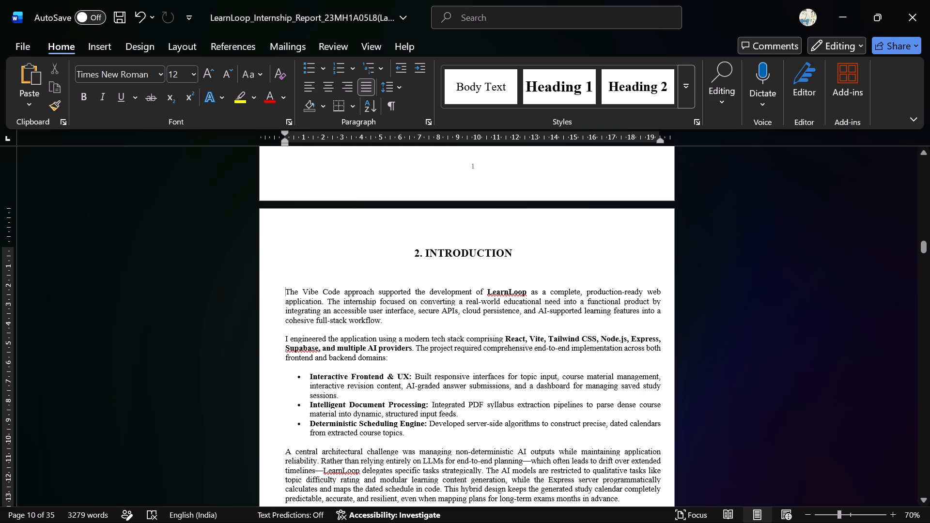
Undo the Abstract's indent changes and the justified alignment of the Introduction body text, and clear the selection.
key("ctrl+z")
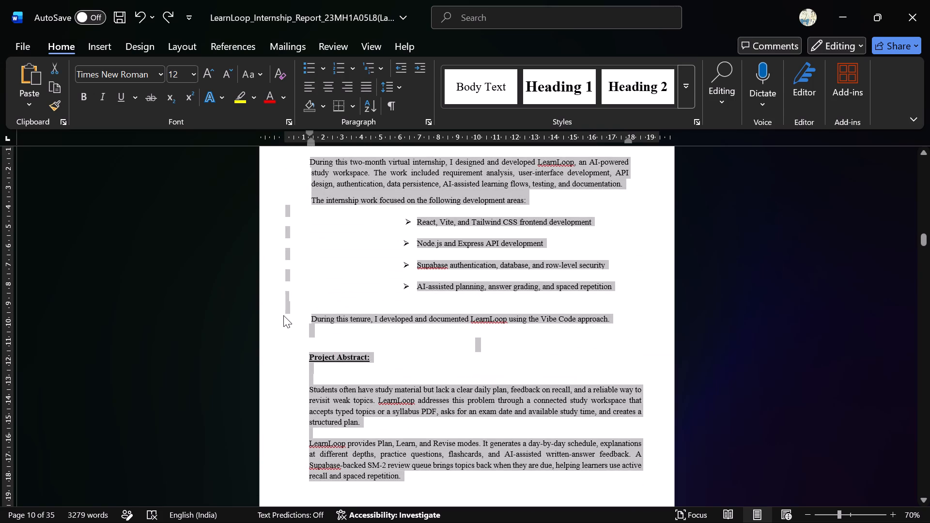
key("ctrl+z")
key("ctrl+z")
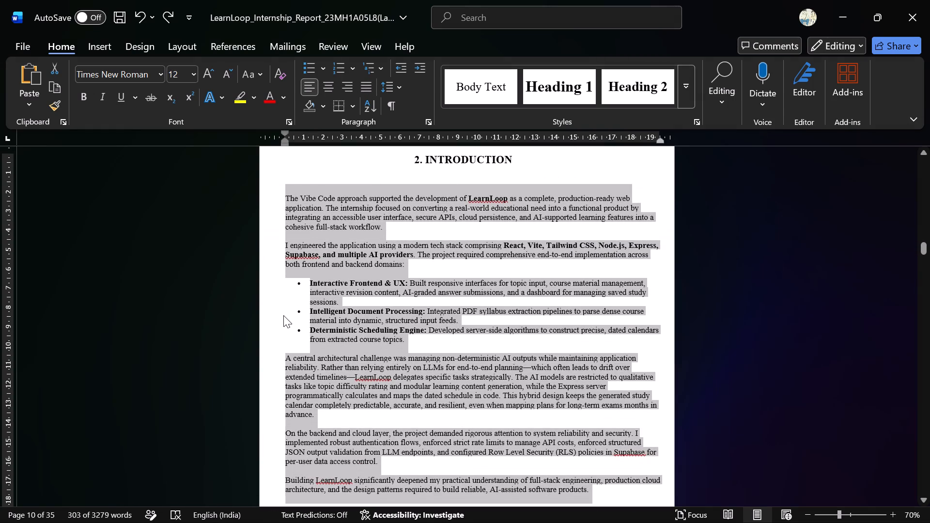
left_click(325, 349)
scroll(325, 349, "down", 1)
left_click(325, 349)
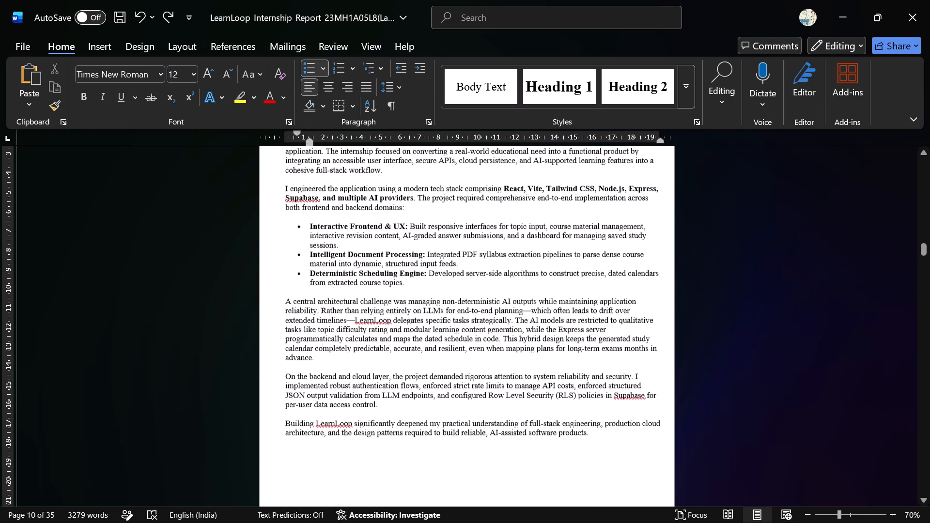
Increase the indent of the whole Introduction body text, bullets included, by one level.
scroll(325, 349, "up", 1)
left_click_drag(281, 173, 341, 351)
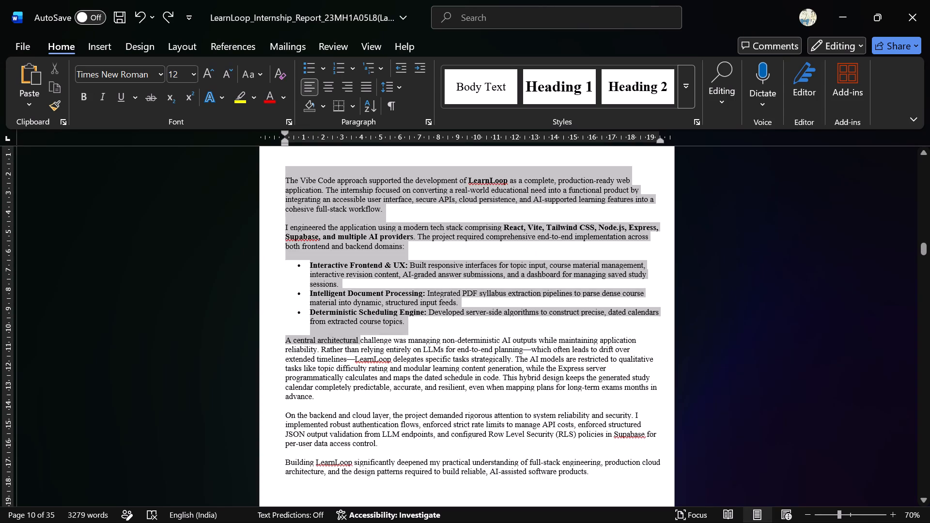
left_click_drag(341, 351, 590, 461)
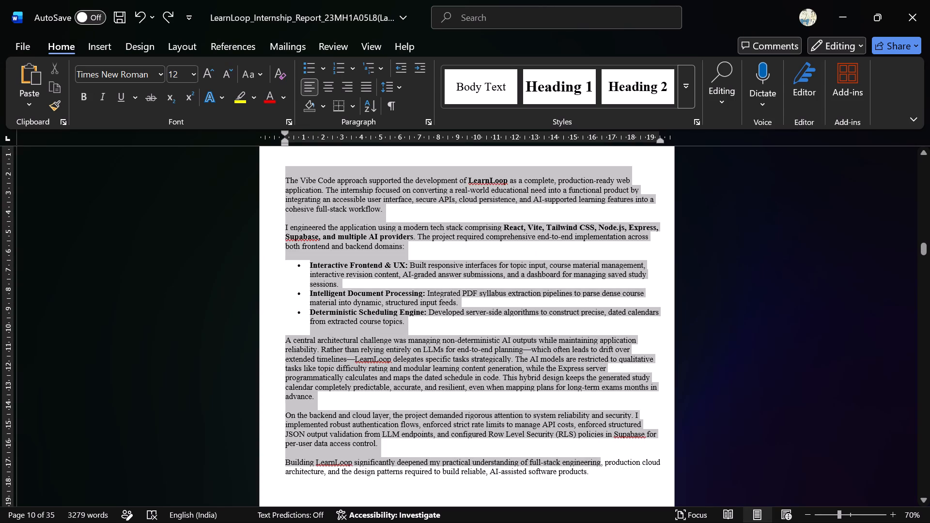
left_click_drag(590, 461, 594, 474)
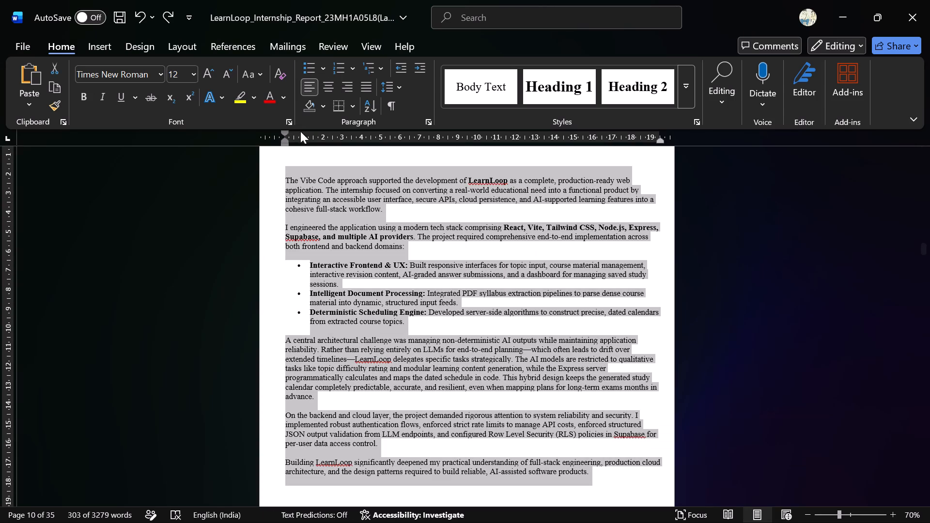
left_click(413, 69)
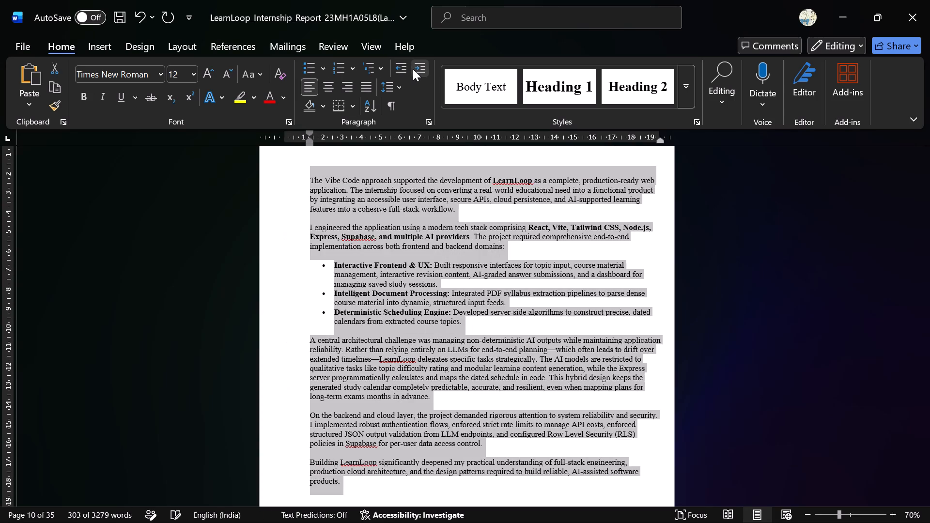
scroll(410, 277, "up", 1)
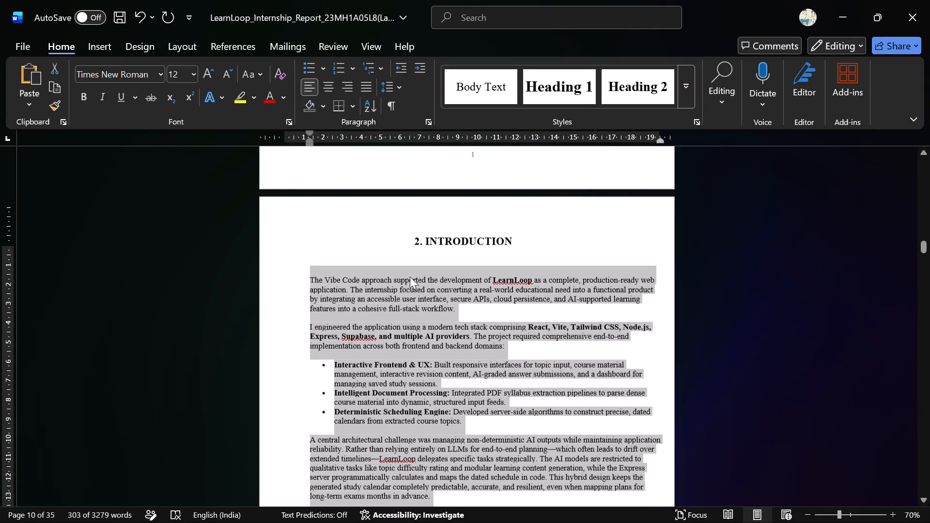
scroll(410, 277, "up", 1)
left_click(349, 249)
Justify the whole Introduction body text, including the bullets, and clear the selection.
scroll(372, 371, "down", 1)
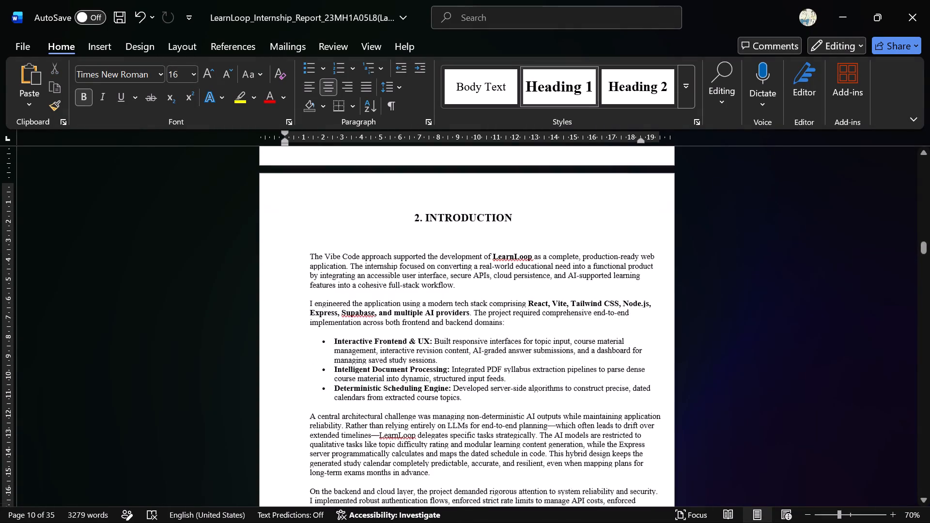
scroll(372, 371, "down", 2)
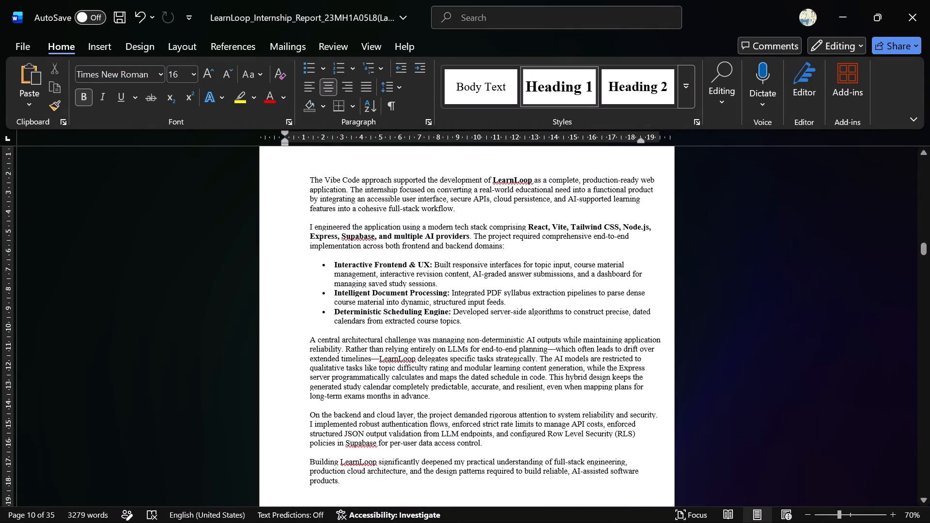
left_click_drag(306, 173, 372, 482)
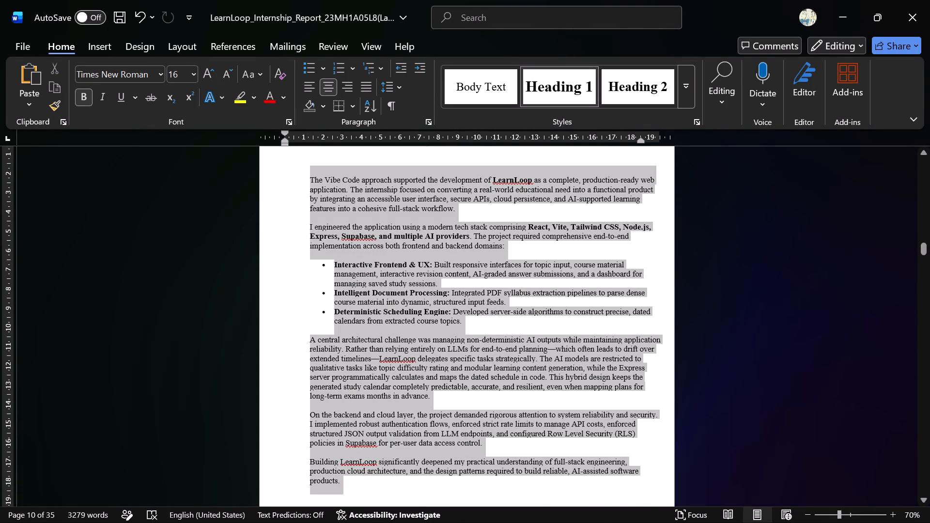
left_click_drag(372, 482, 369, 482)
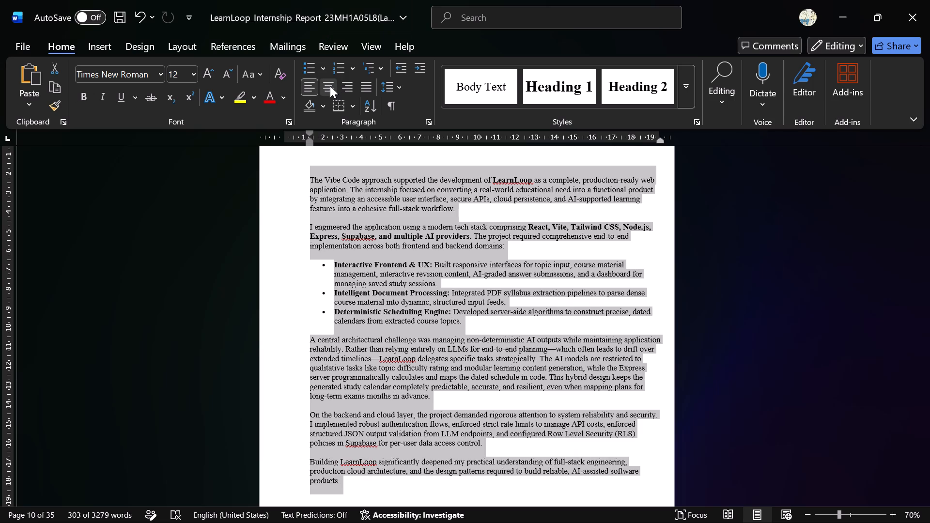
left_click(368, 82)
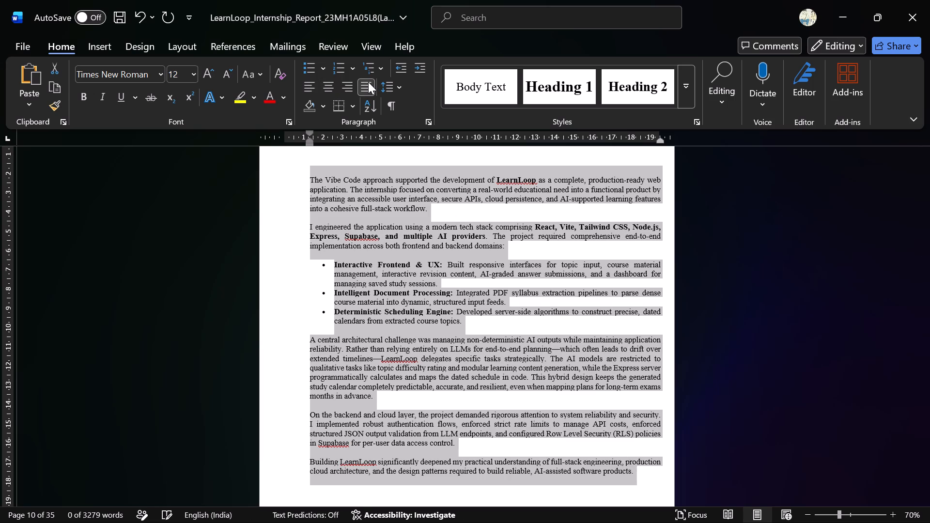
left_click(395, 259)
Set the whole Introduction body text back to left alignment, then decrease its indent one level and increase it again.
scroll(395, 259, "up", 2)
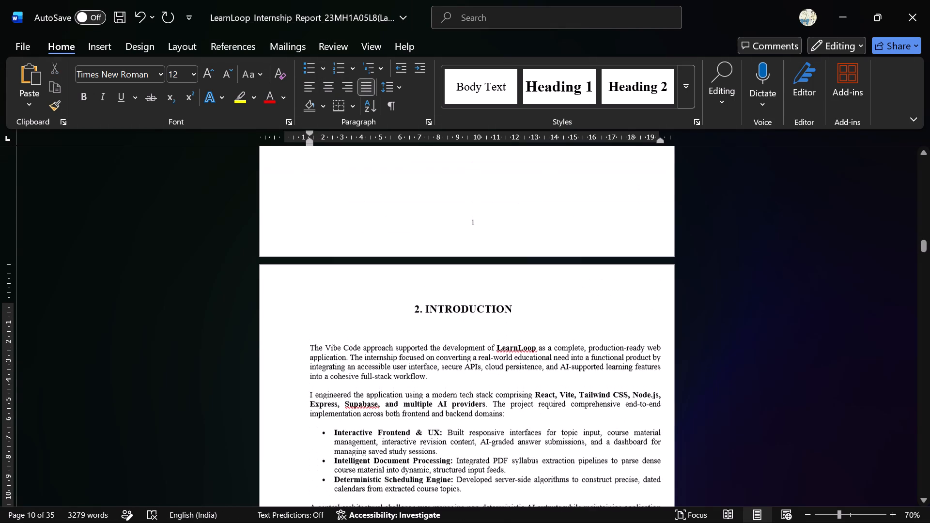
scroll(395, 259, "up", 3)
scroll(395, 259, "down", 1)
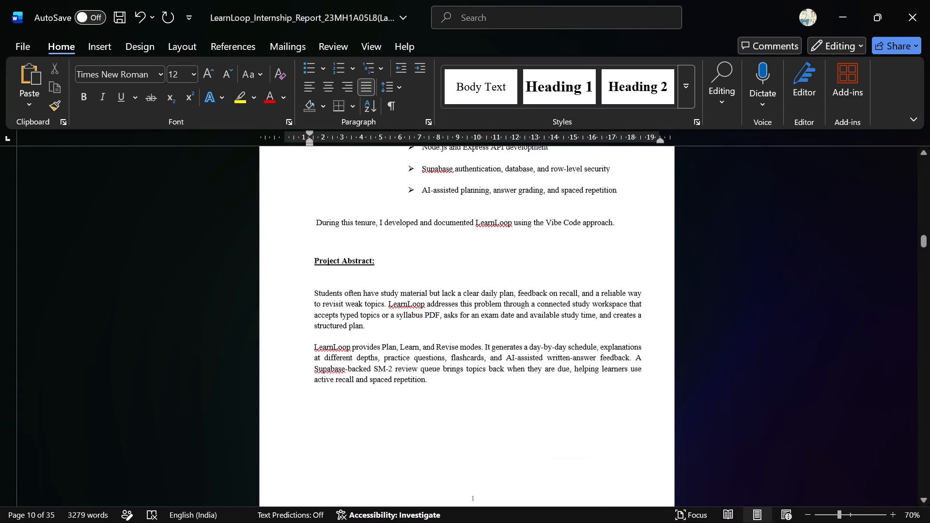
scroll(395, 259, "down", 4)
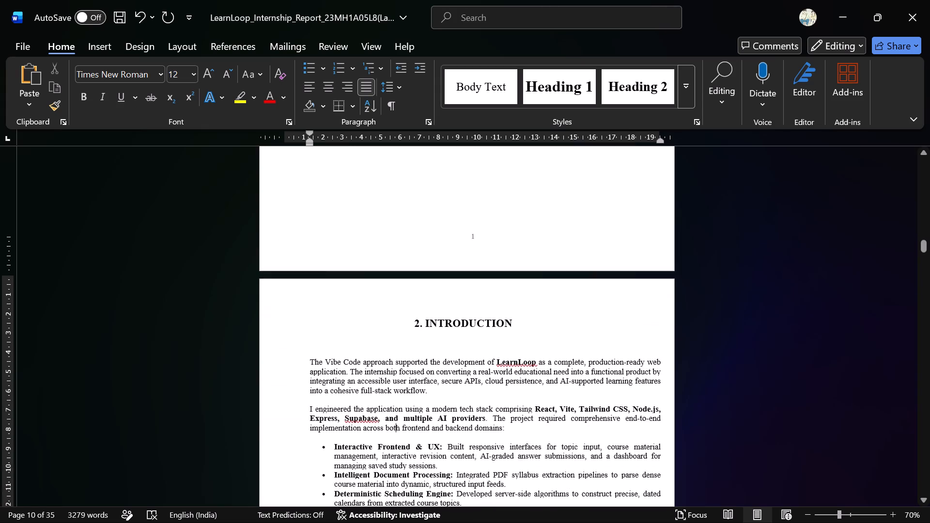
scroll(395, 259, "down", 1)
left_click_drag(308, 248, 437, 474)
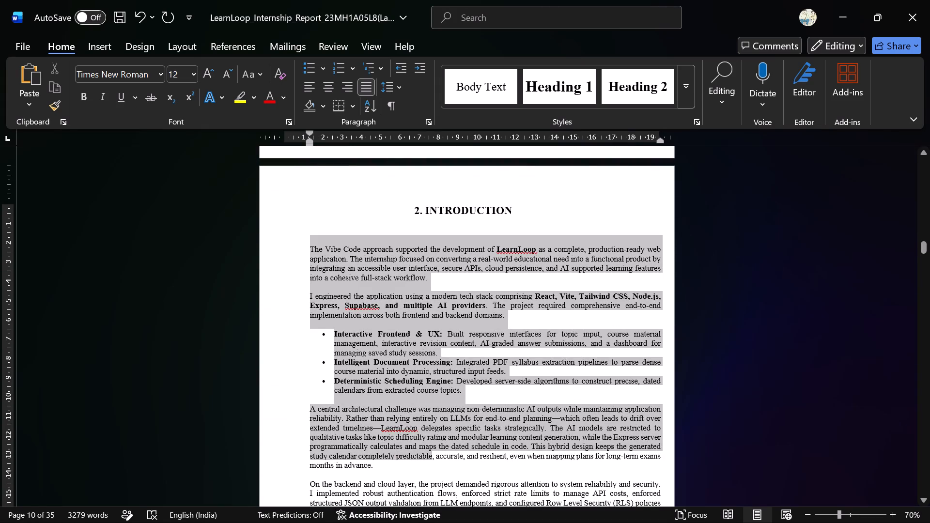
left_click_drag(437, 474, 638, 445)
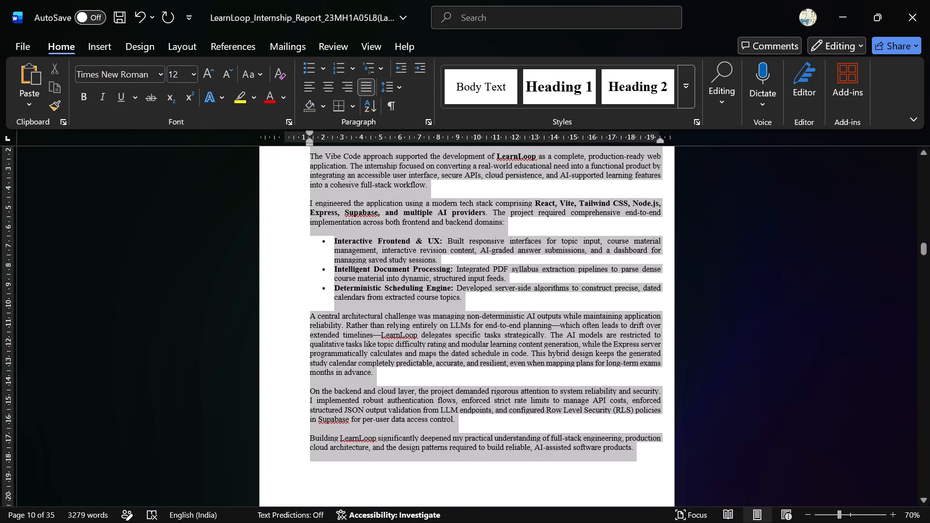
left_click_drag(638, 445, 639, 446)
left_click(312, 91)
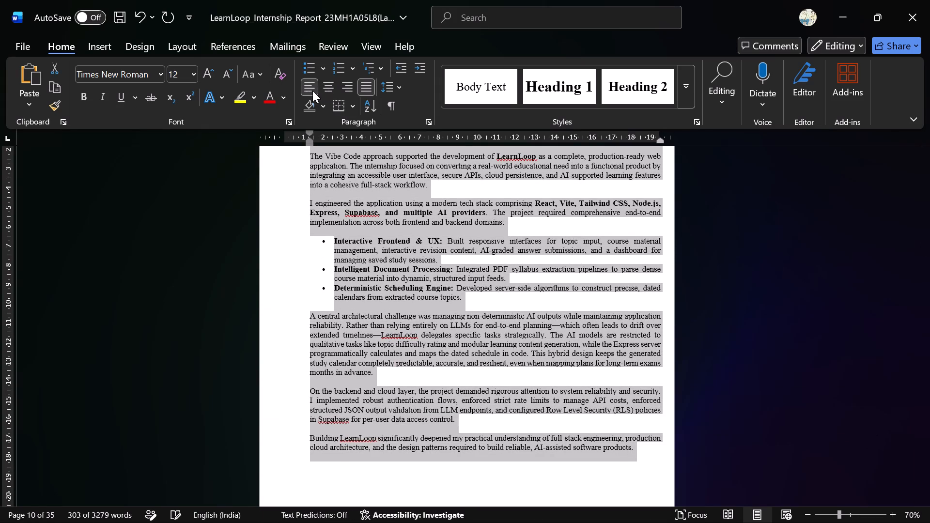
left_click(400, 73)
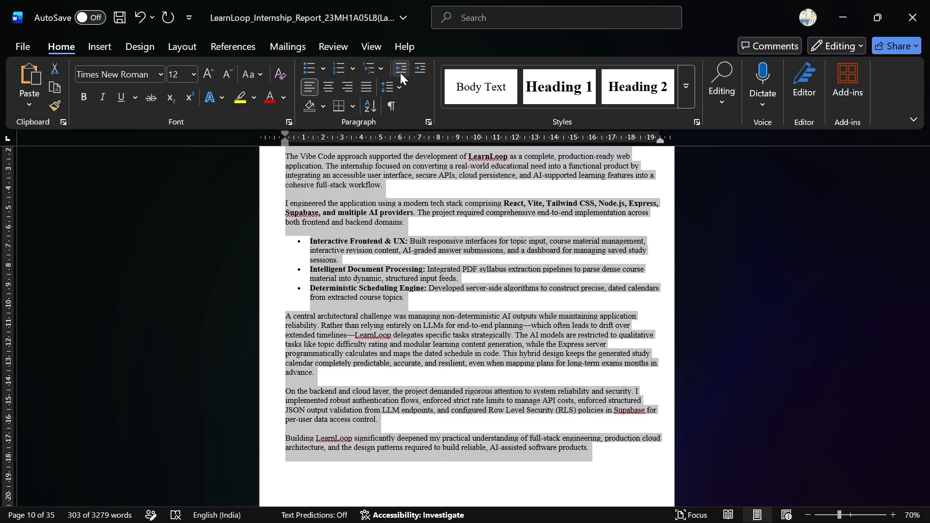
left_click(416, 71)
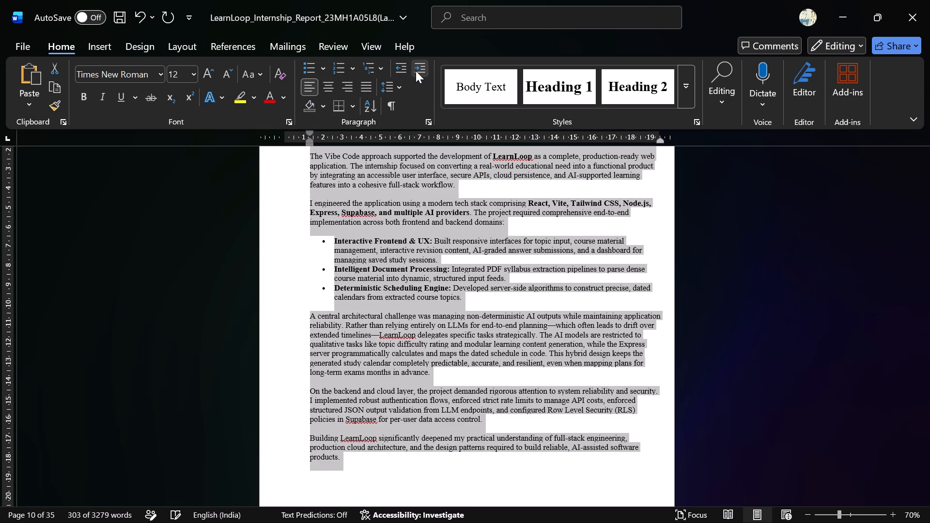
Move the right indent of the Introduction body text inward to about 18.7 cm on the ruler.
left_click_drag(661, 139, 653, 140)
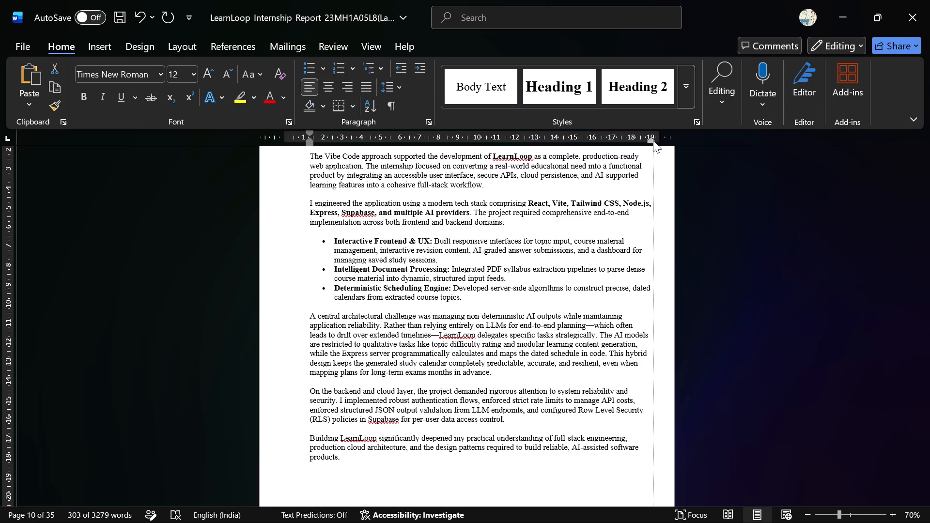
left_click_drag(653, 140, 648, 139)
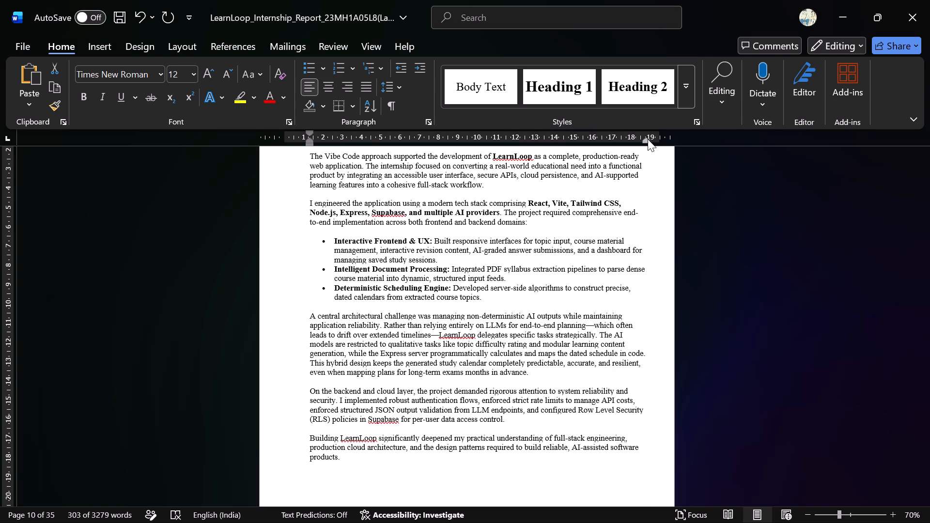
Compare the Introduction's side margins with the indents of the final Project Abstract paragraph on the preceding page.
scroll(639, 269, "up", 4)
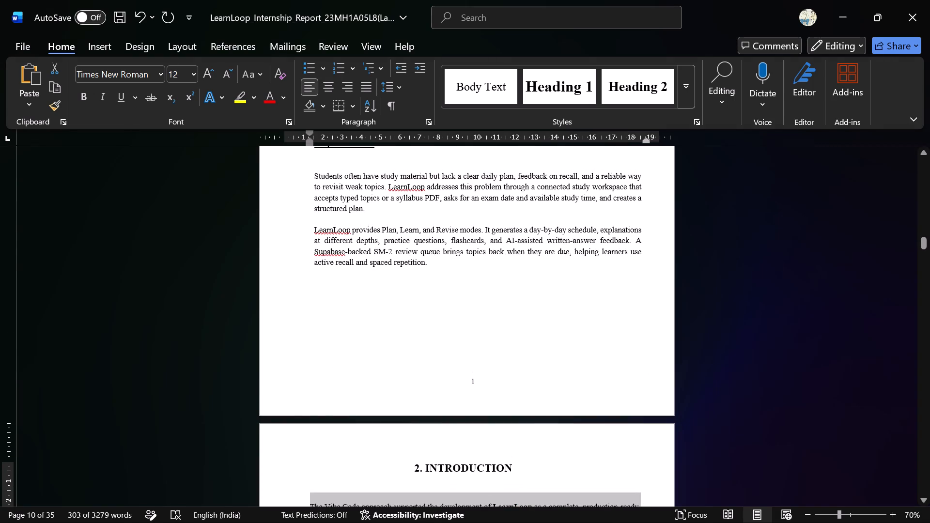
scroll(641, 266, "up", 2)
left_click(437, 440)
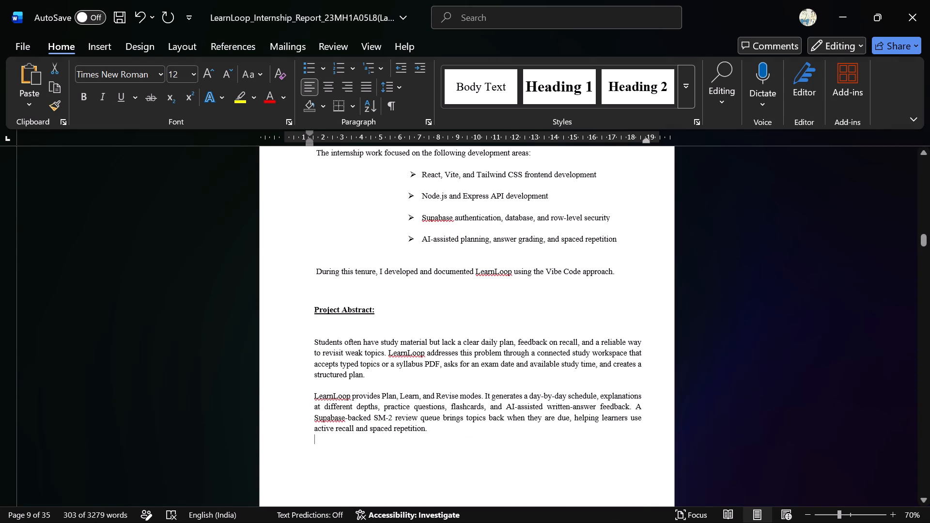
scroll(437, 440, "down", 4)
scroll(437, 440, "up", 1)
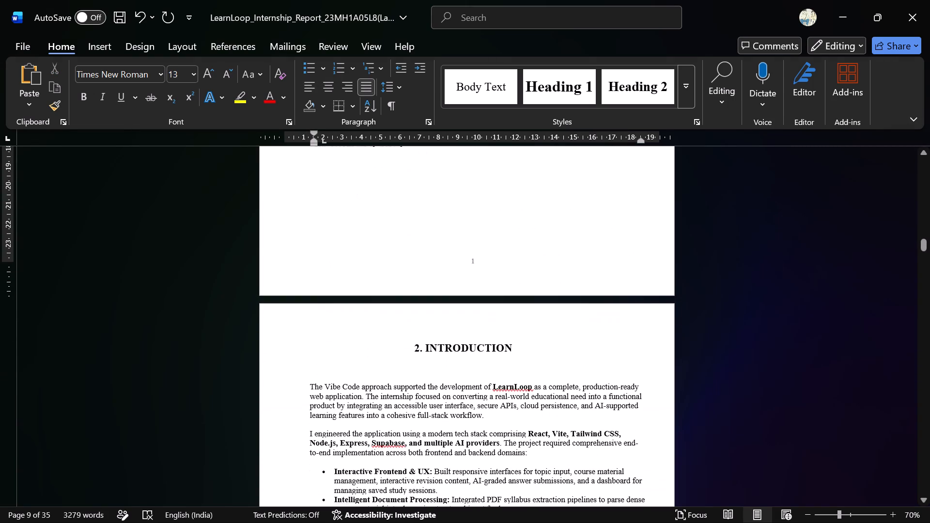
scroll(437, 440, "up", 2)
left_click(435, 335)
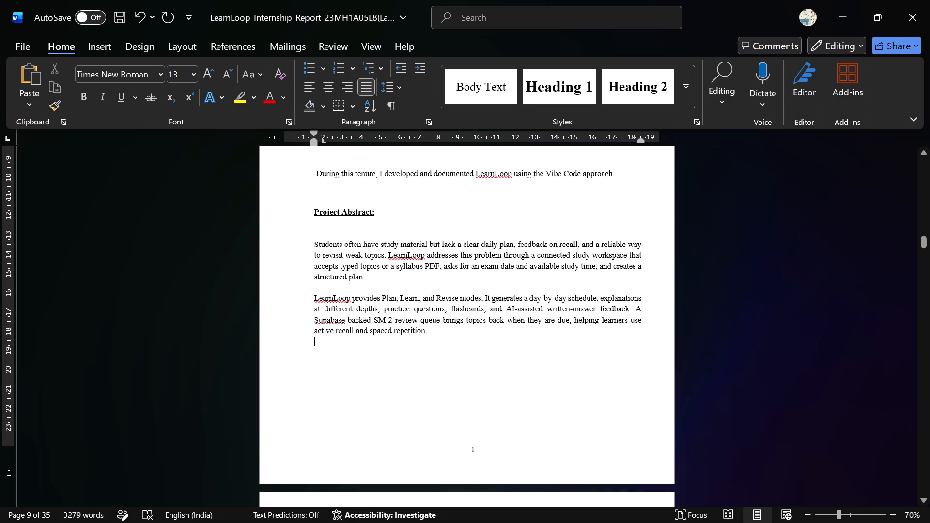
left_click(652, 326)
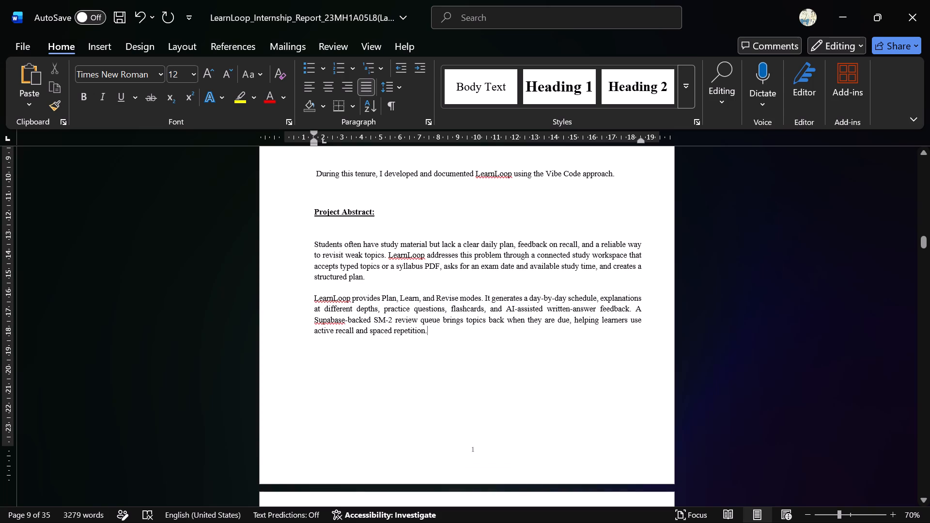
left_click(643, 321)
left_click(643, 321)
Check the text margins at the end of the Introduction and the paragraph indents in the About Vibe Code section.
scroll(643, 321, "down", 1)
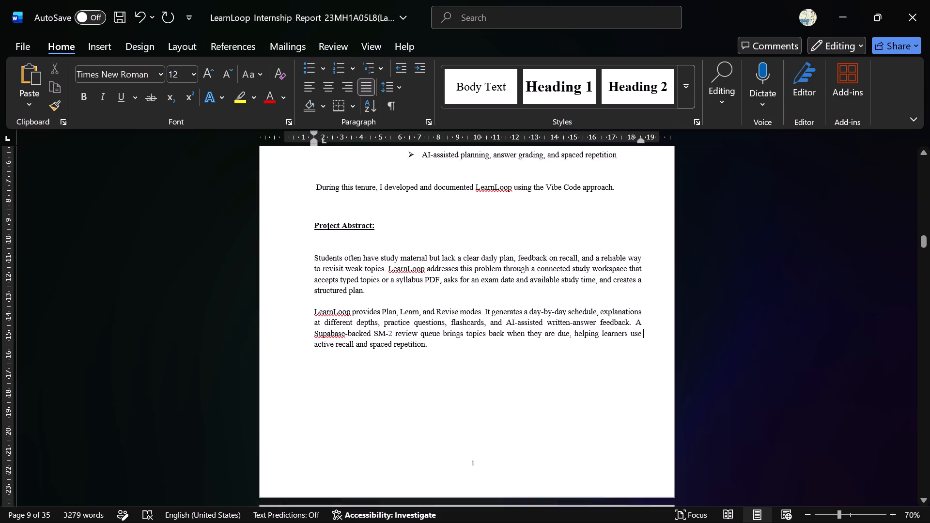
scroll(643, 321, "down", 2)
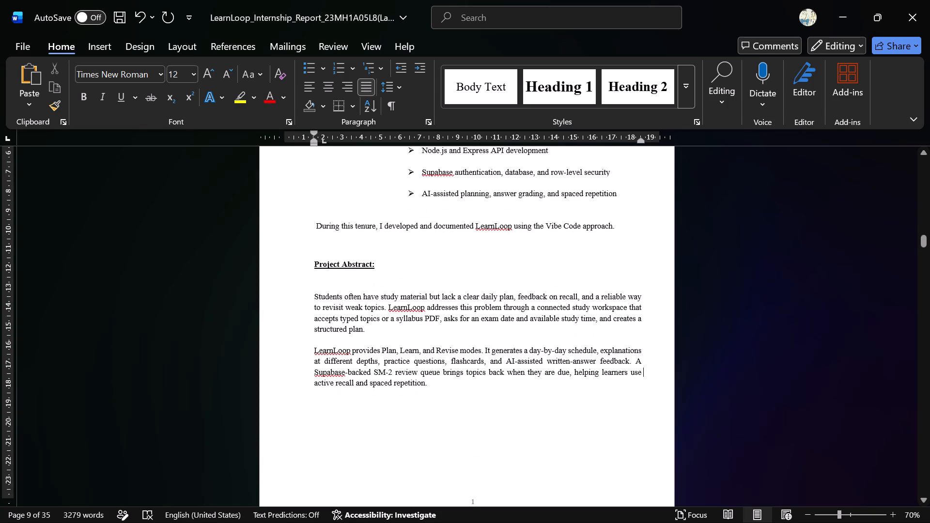
scroll(643, 321, "down", 6)
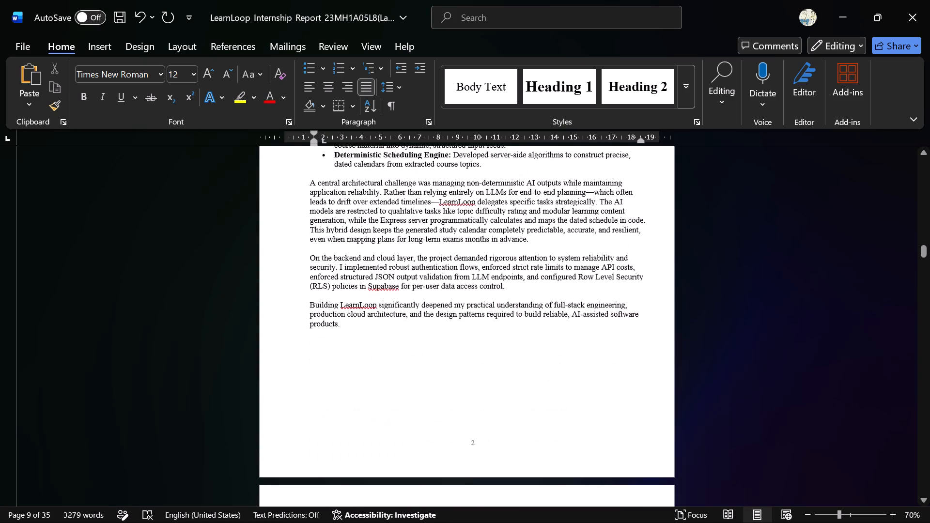
scroll(643, 321, "down", 4)
scroll(643, 321, "up", 1)
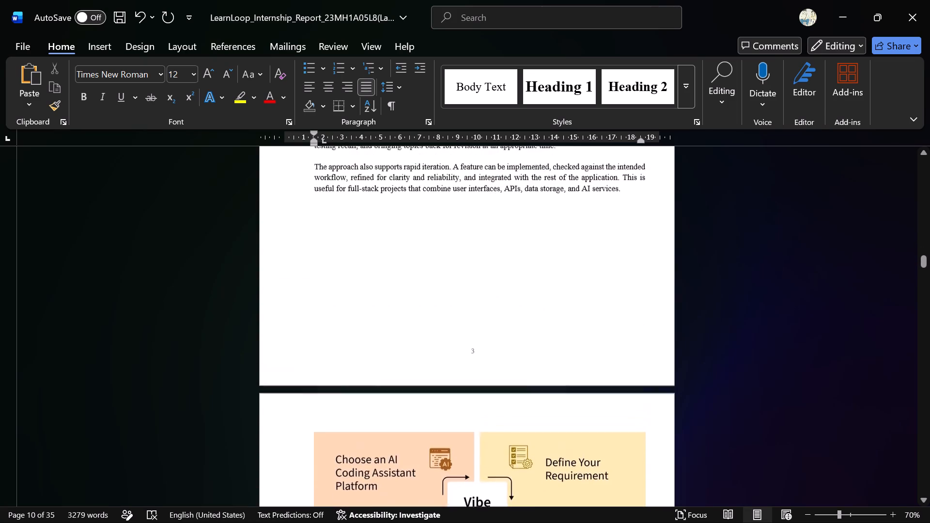
left_click(621, 249)
scroll(621, 249, "up", 4)
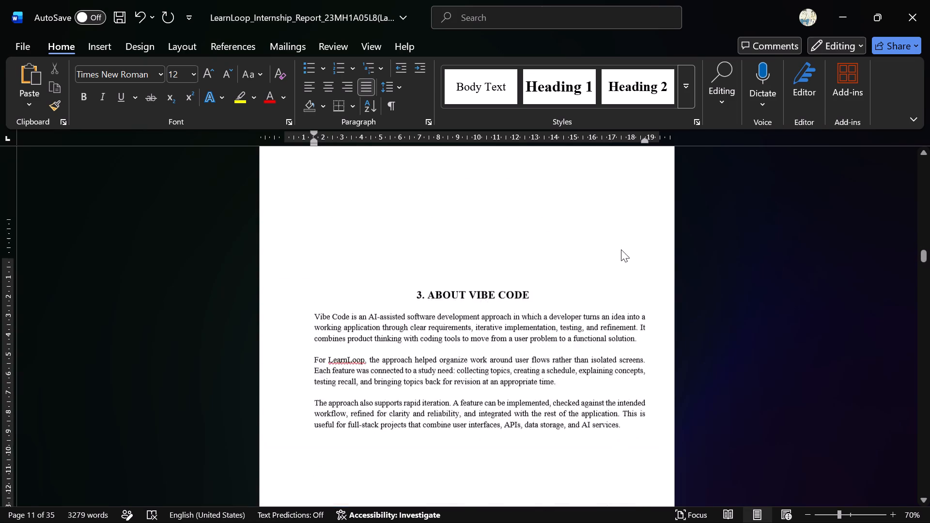
Move the right indent of the whole Introduction body text inward to about 18.5 cm on the ruler.
scroll(621, 249, "up", 1)
left_click_drag(340, 257, 309, 260)
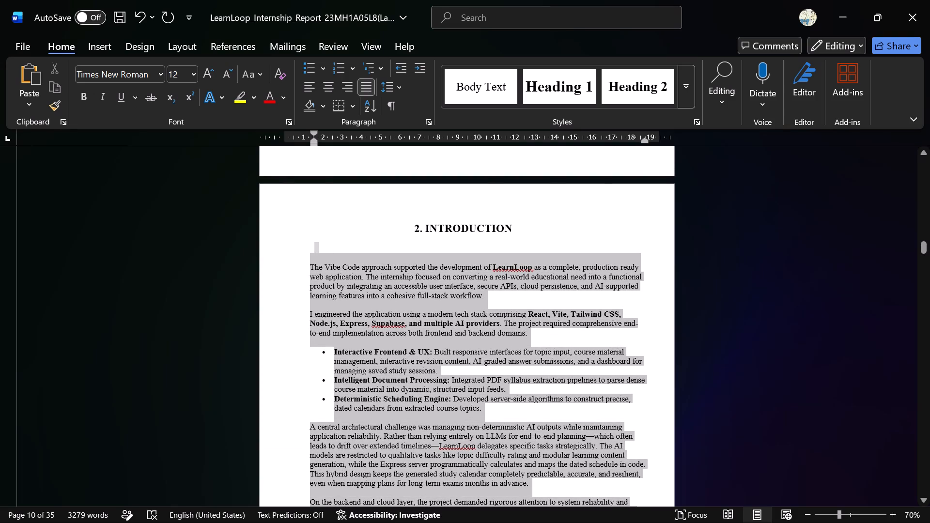
left_click_drag(309, 260, 306, 265)
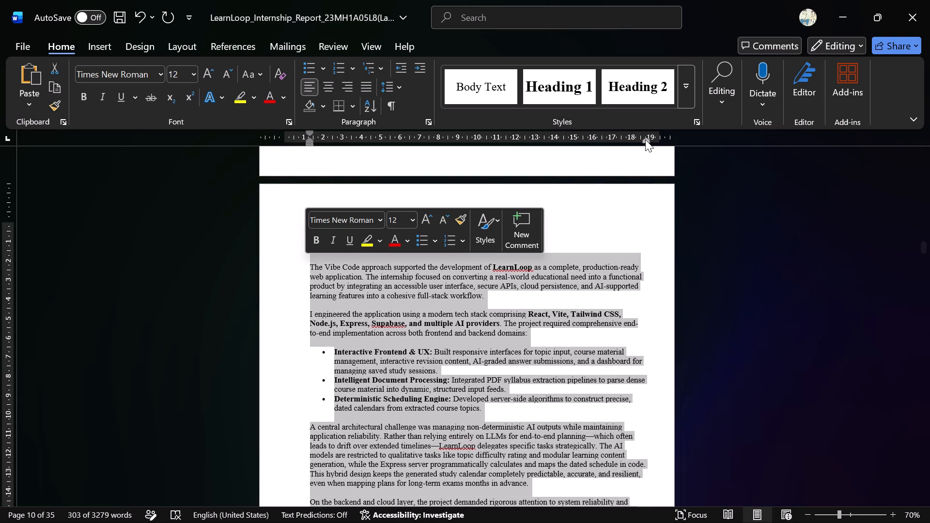
left_click_drag(645, 139, 643, 140)
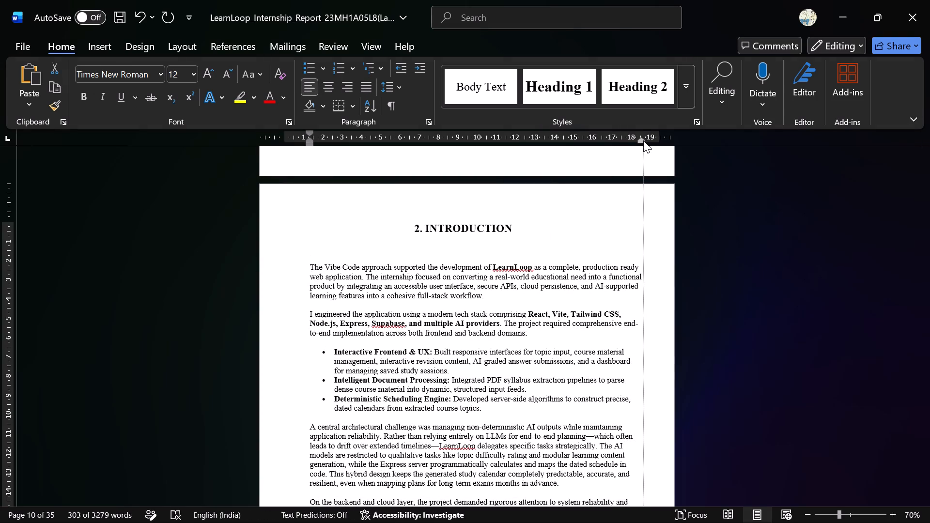
left_click_drag(643, 140, 638, 142)
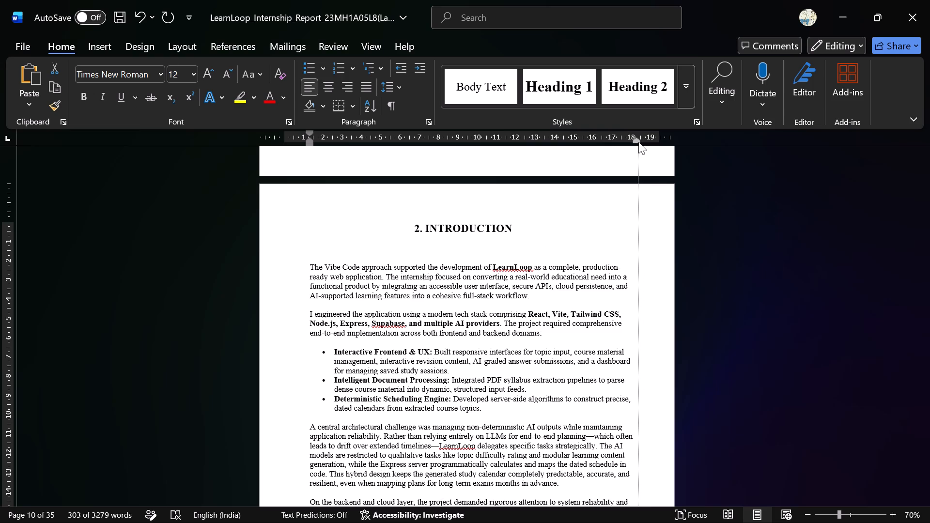
left_click_drag(638, 142, 640, 141)
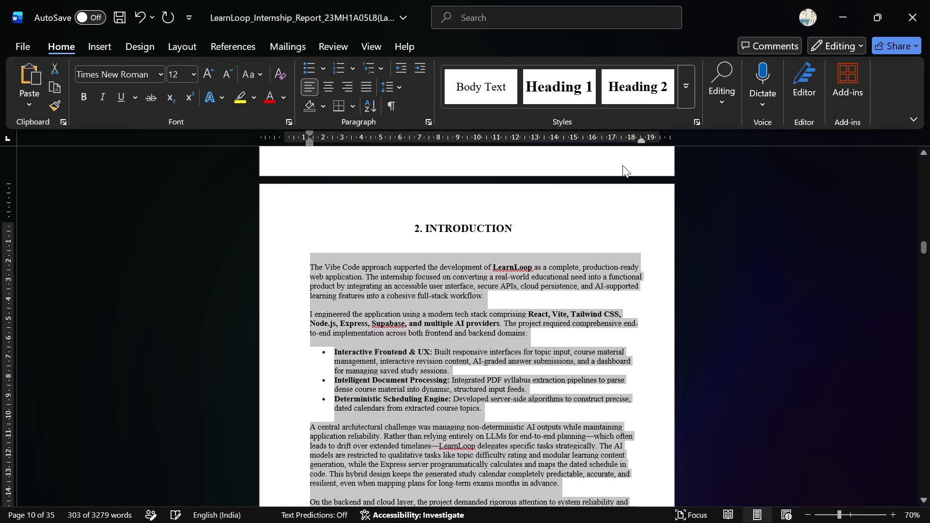
Justify the whole Introduction body text, including the bulleted items.
left_click(361, 91)
left_click(401, 246)
Delete the empty lines above the 3. ABOUT VIBE CODE heading so it starts at the top of its page.
scroll(401, 246, "down", 1)
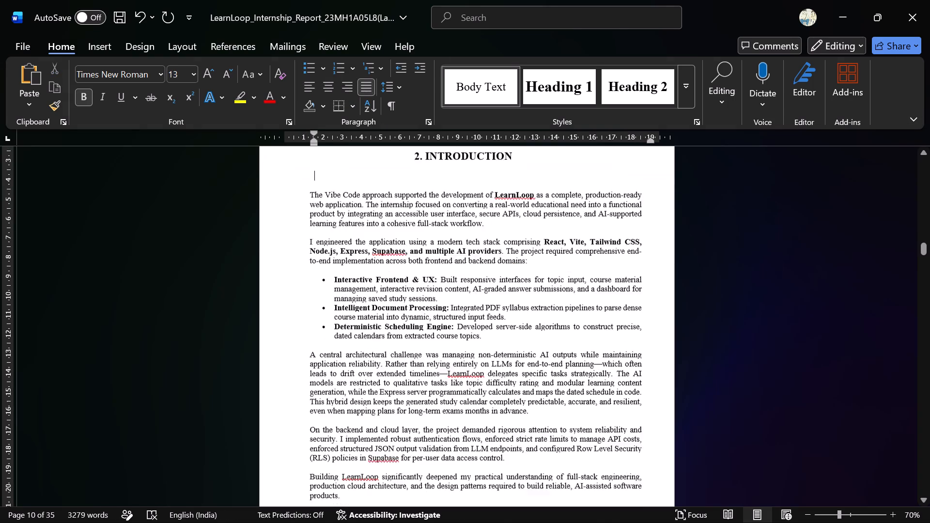
scroll(401, 246, "down", 5)
left_click_drag(463, 289, 360, 121)
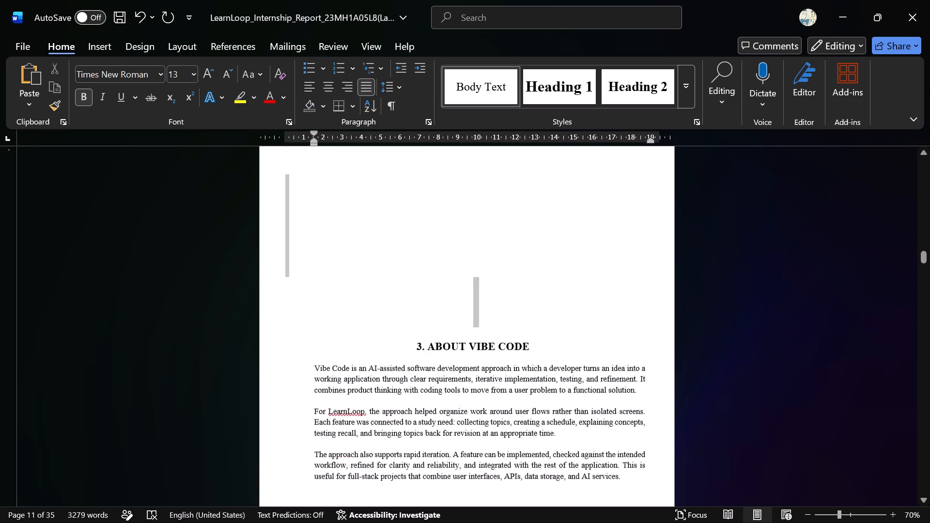
left_click_drag(360, 121, 324, 410)
key("BackSpace")
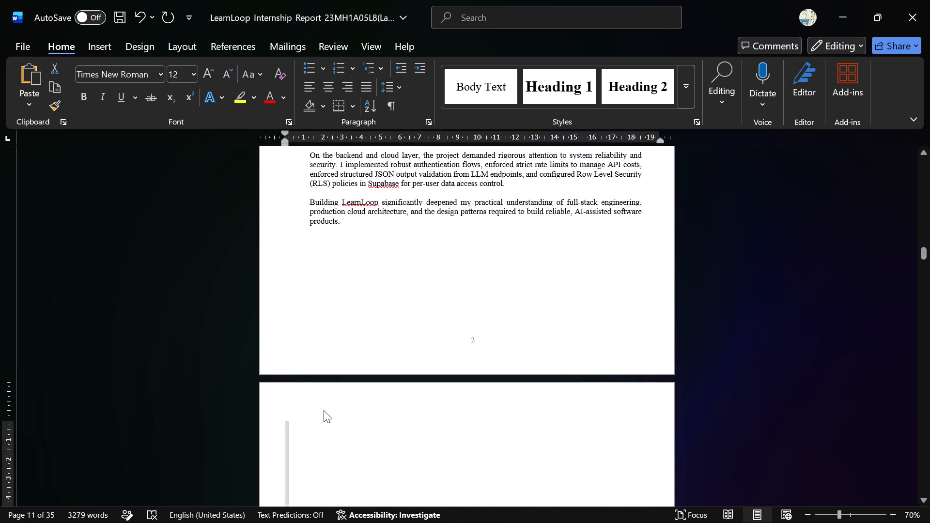
key("BackSpace")
key("BackSpace")
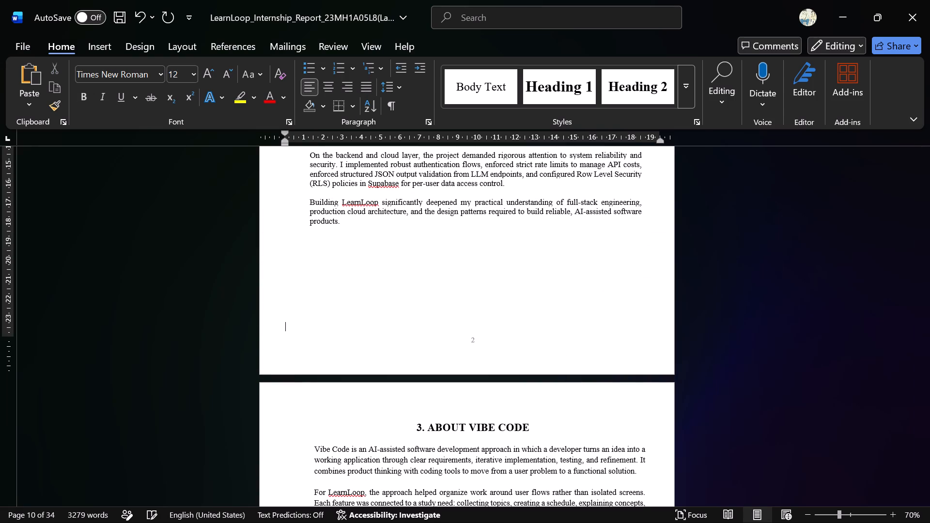
Examine the layout of the About Vibe Code section, from its heading and diagram through the Secure Authentication and Deployment subsections.
scroll(381, 490, "down", 4)
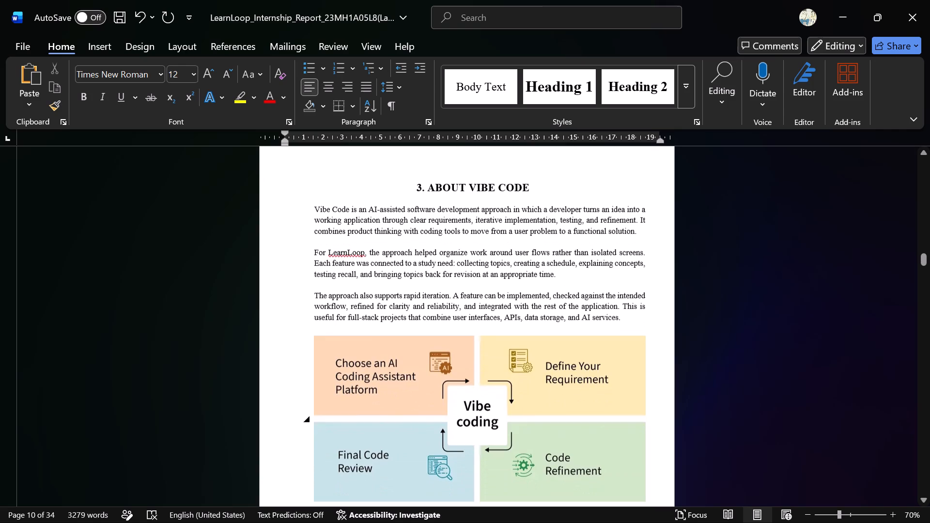
scroll(381, 490, "down", 5)
scroll(381, 490, "up", 1)
scroll(381, 490, "down", 1)
scroll(381, 490, "up", 1)
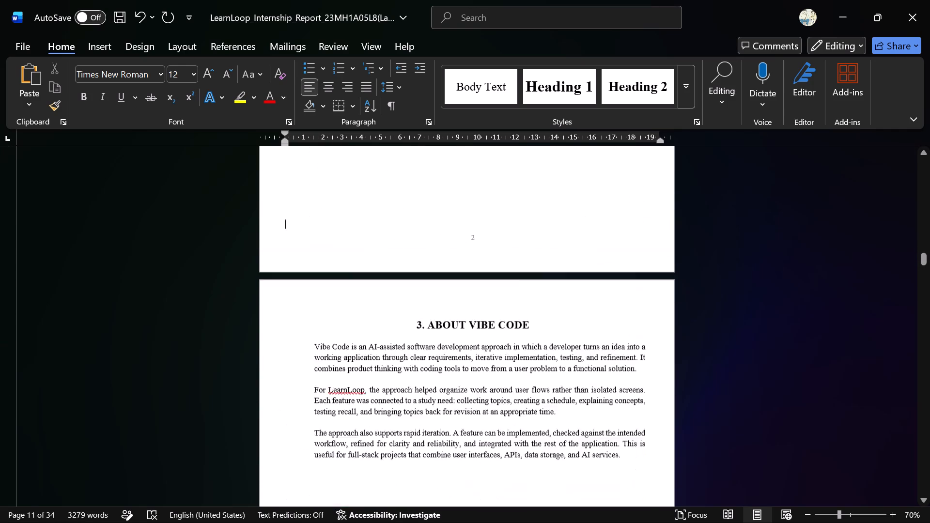
scroll(381, 490, "up", 2)
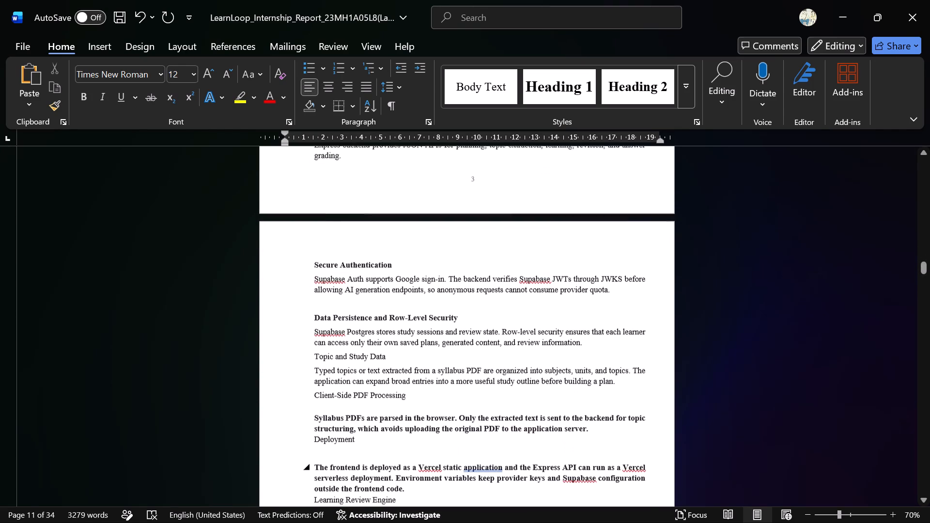
Insert blank lines before the AI-Assisted Design and Planning heading to push it below the diagram onto the next page.
scroll(381, 490, "up", 2)
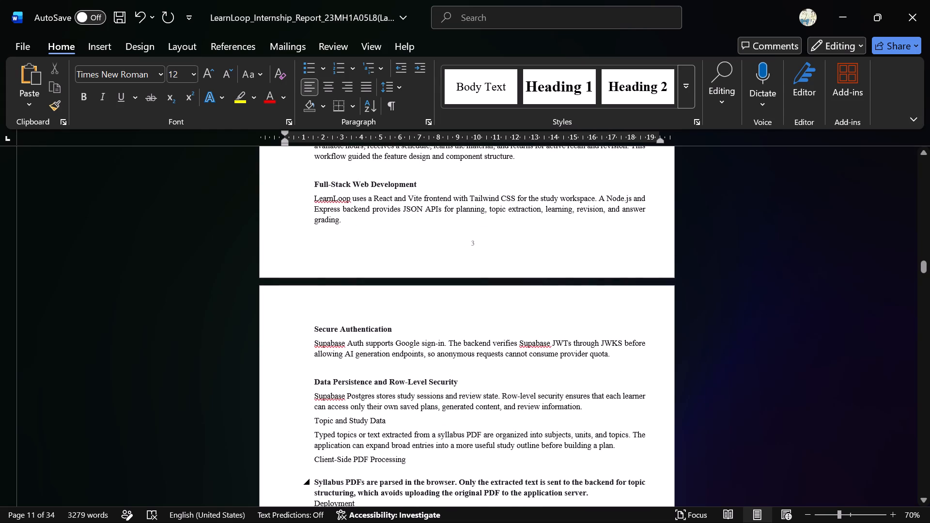
scroll(359, 281, "up", 1)
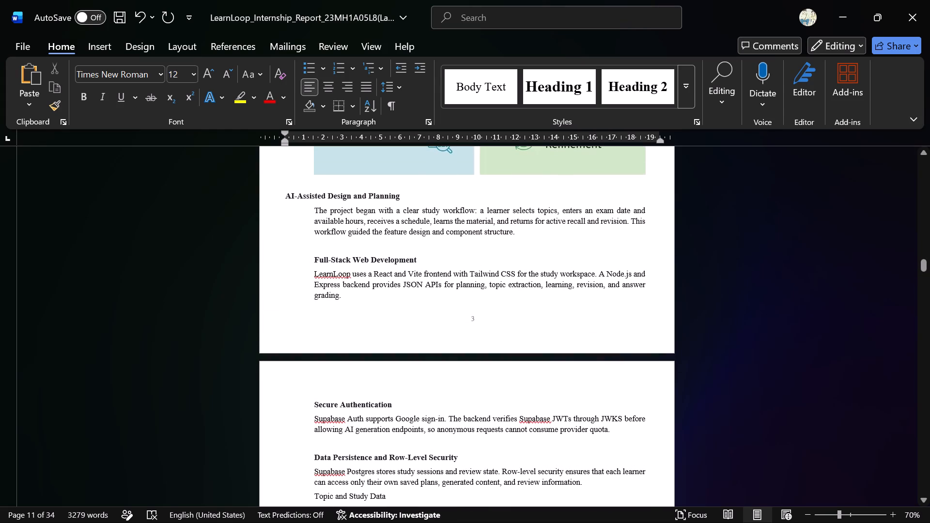
left_click(275, 196)
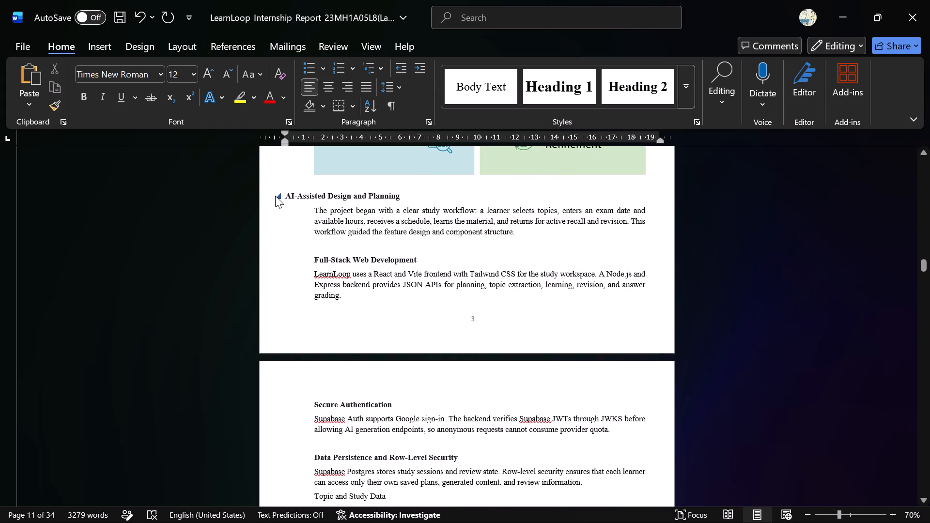
left_click(275, 196)
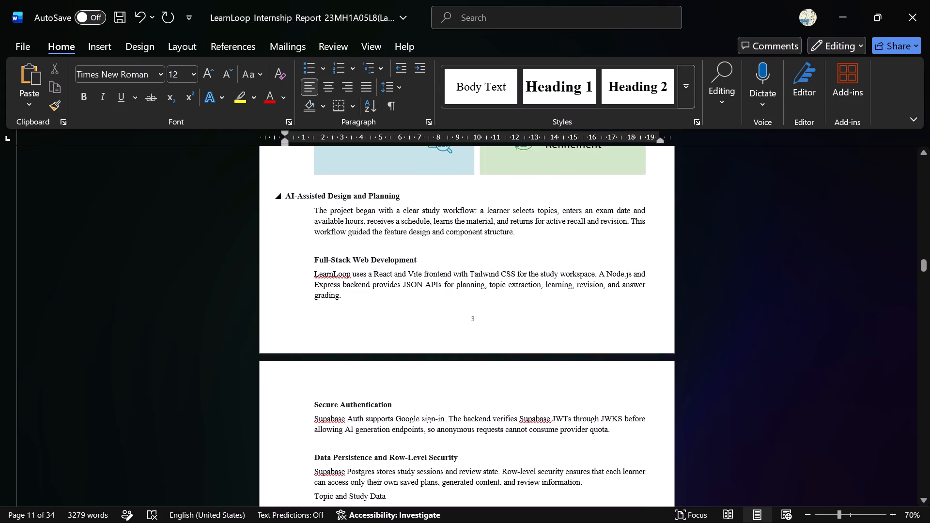
left_click(287, 197)
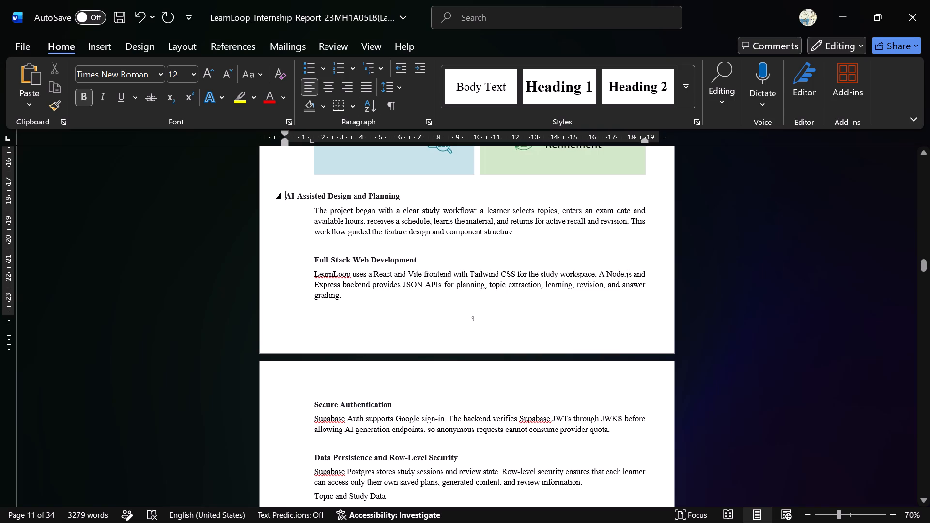
key("Return")
key("Return")
key("Return")
key("Return")
key("Return")
key("Return")
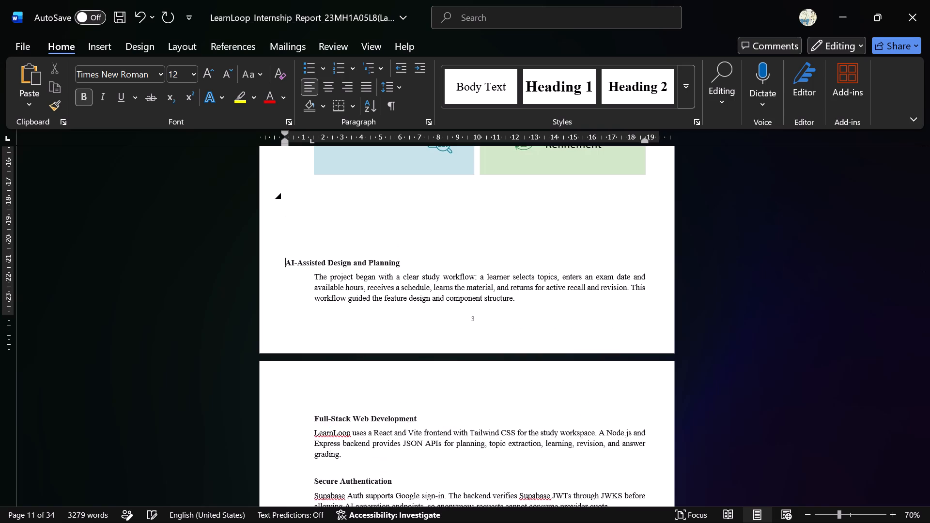
key("Return")
key("Return")
key("Return")
key("BackSpace")
key("BackSpace")
key("BackSpace")
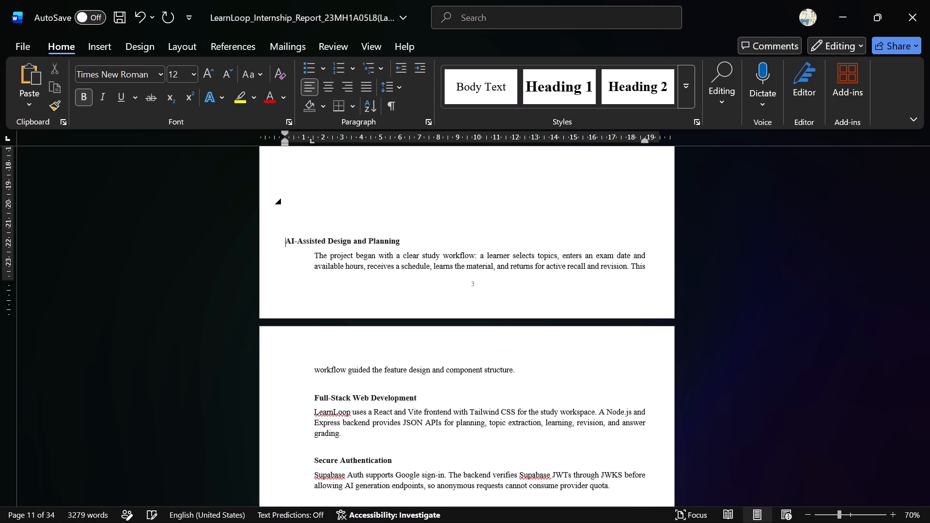
key("Return")
key("Return")
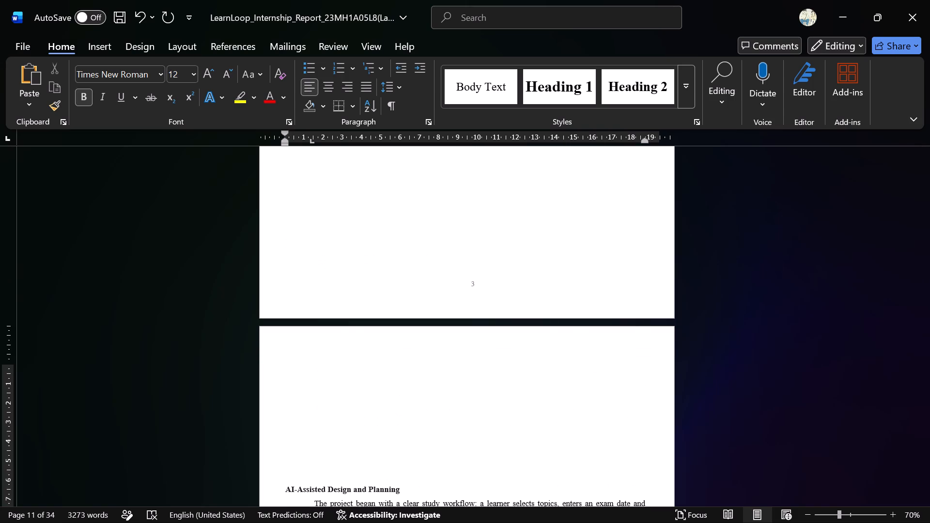
Trim the surplus blank lines above the AI-Assisted Design and Planning heading so it starts at the top of its page.
left_click(367, 444)
key("BackSpace")
key("Return")
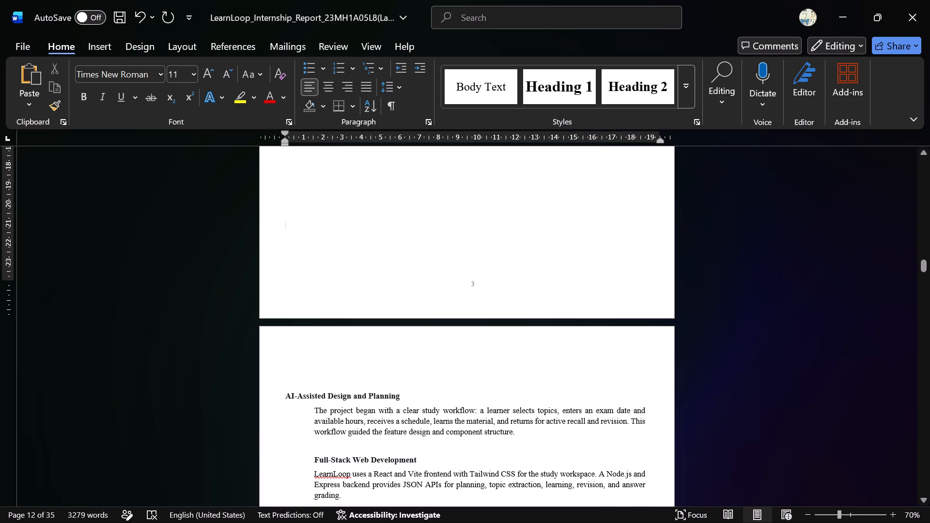
left_click(322, 377)
key("BackSpace")
key("Return")
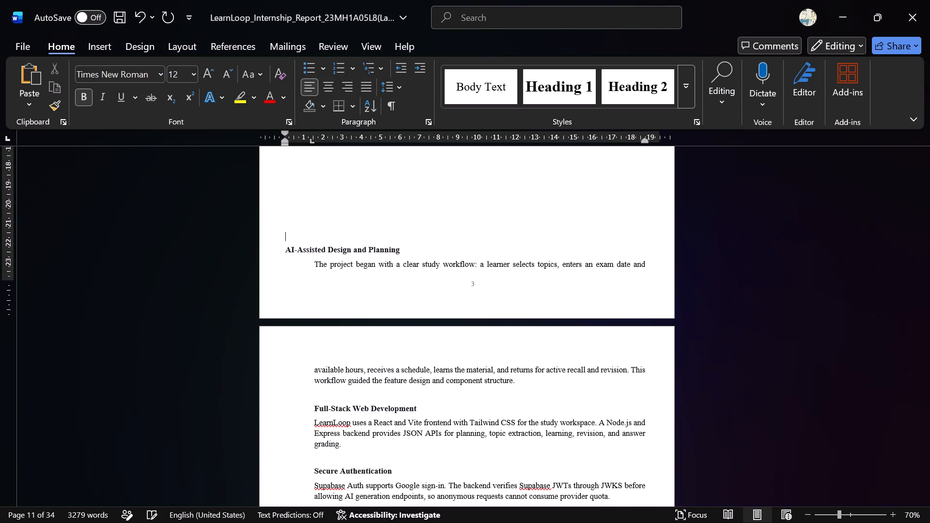
key("Return")
Review the About Vibe Code page layout and check the font and indents of its three body paragraphs.
scroll(322, 377, "up", 1)
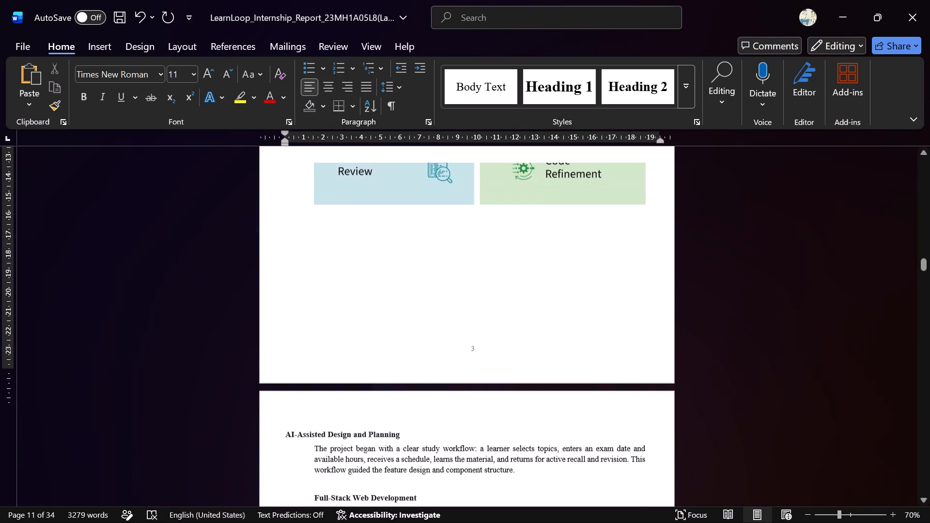
scroll(322, 377, "up", 3)
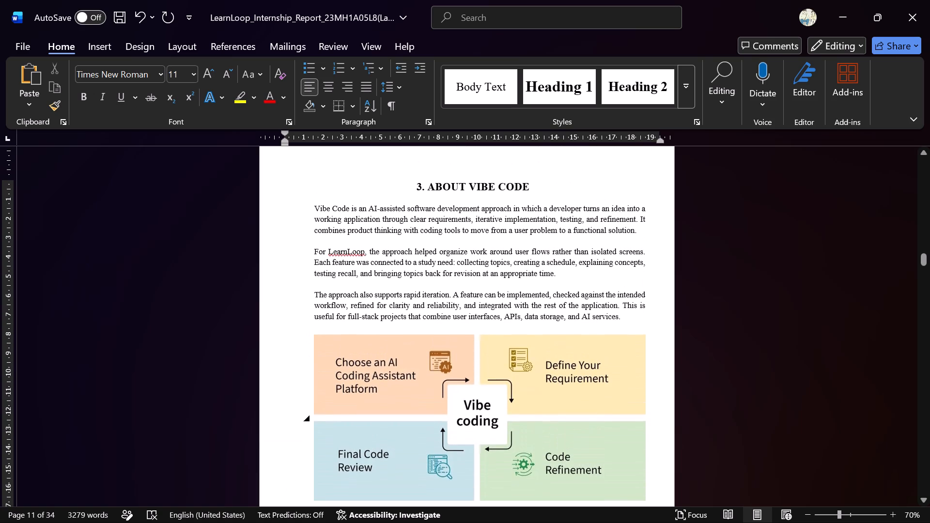
scroll(322, 377, "up", 1)
scroll(322, 377, "down", 2)
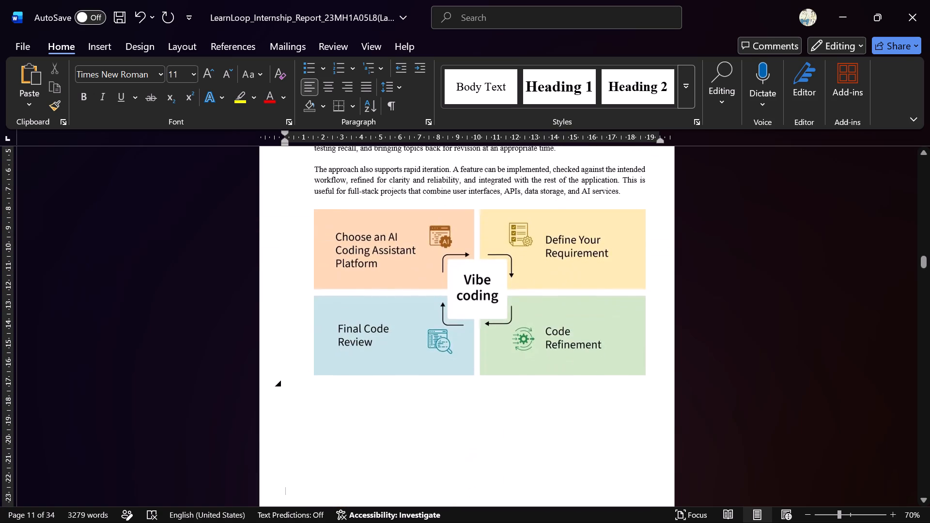
scroll(322, 377, "up", 2)
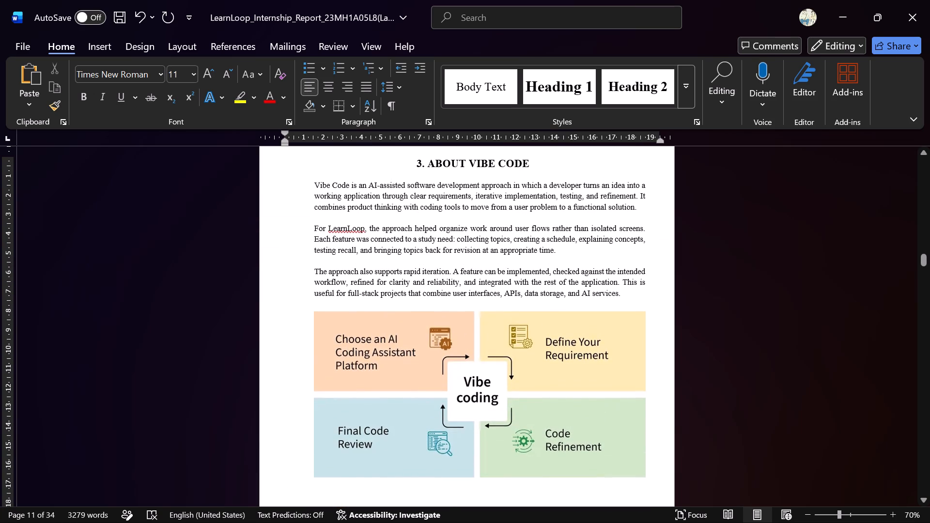
left_click_drag(317, 181, 630, 293)
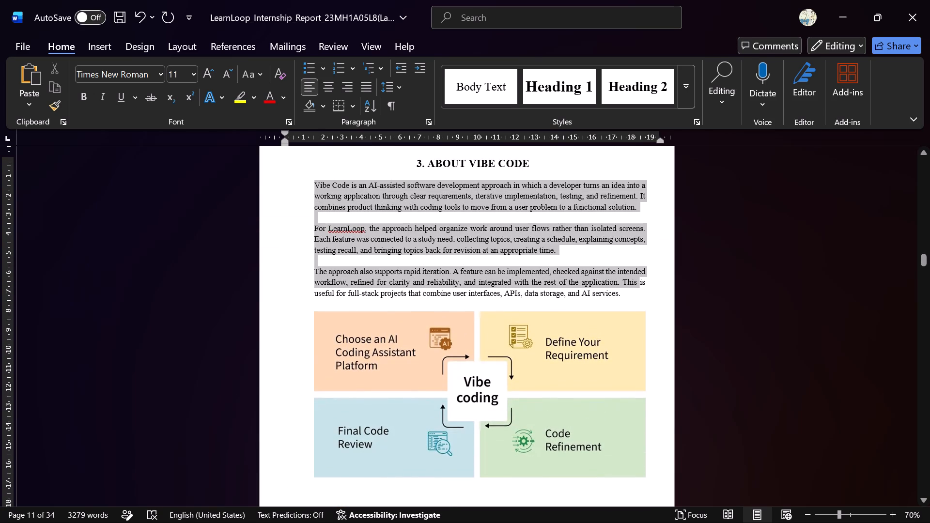
left_click_drag(630, 293, 629, 292)
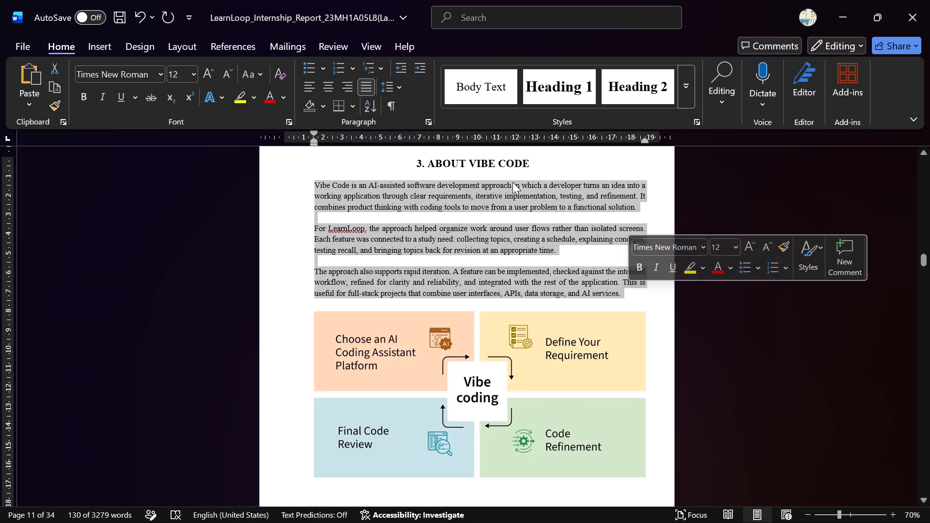
left_click(530, 165)
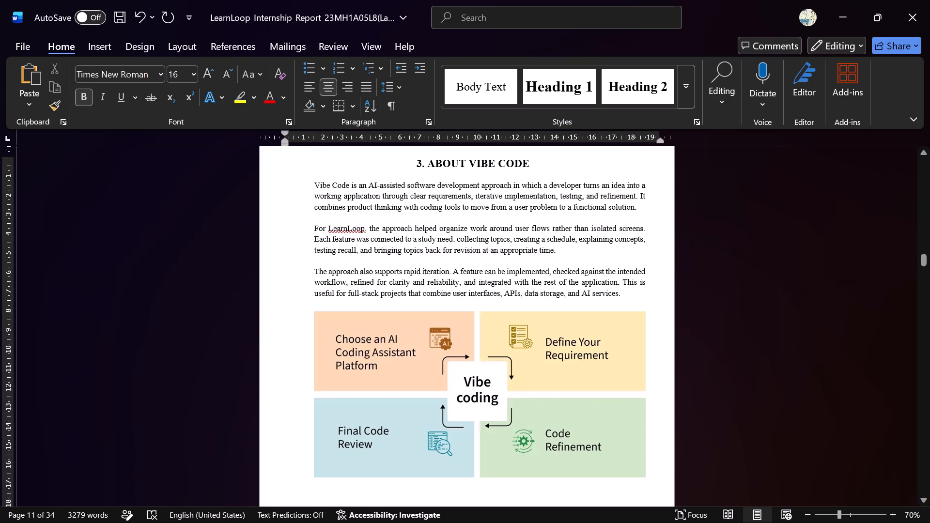
Recheck the formatting of the three About Vibe Code paragraphs and look over the pages up to the Learning Objectives section.
scroll(492, 327, "down", 2)
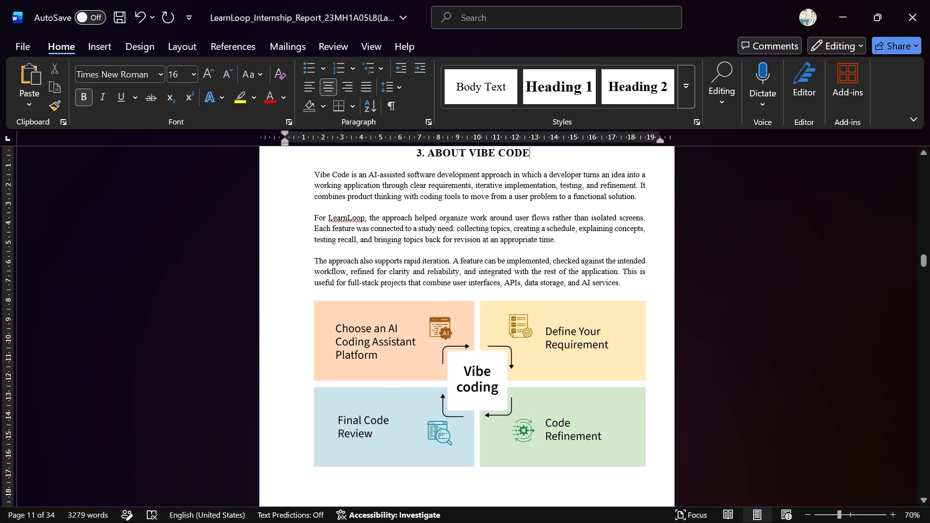
left_click_drag(622, 287, 319, 179)
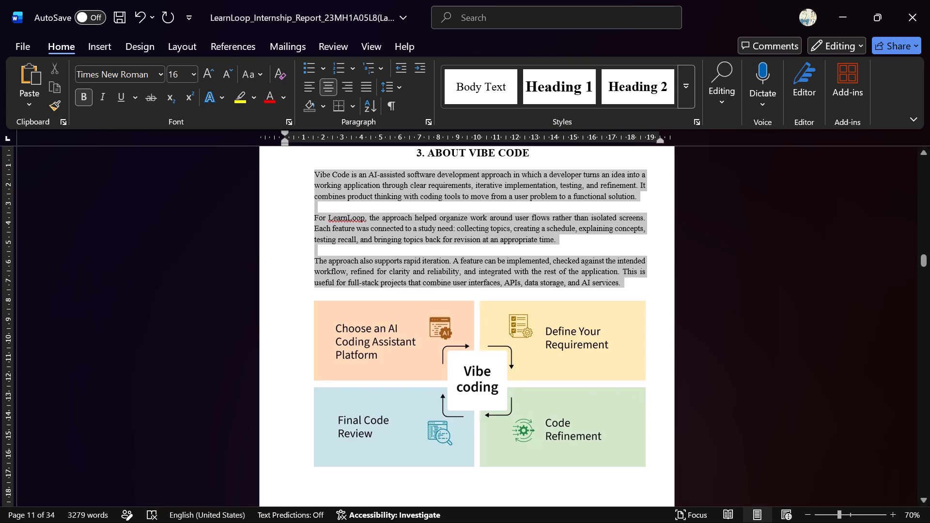
left_click_drag(319, 179, 318, 178)
scroll(379, 229, "down", 2)
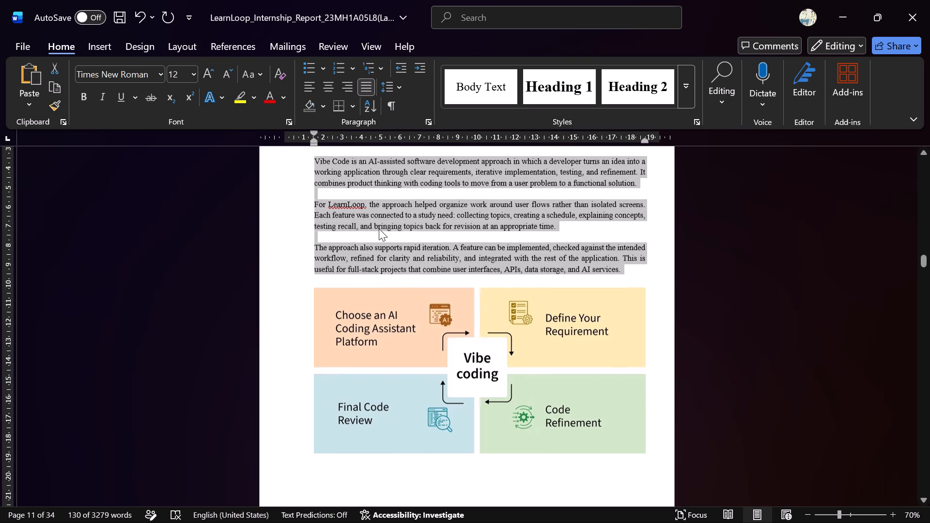
scroll(379, 229, "down", 8)
scroll(379, 229, "up", 1)
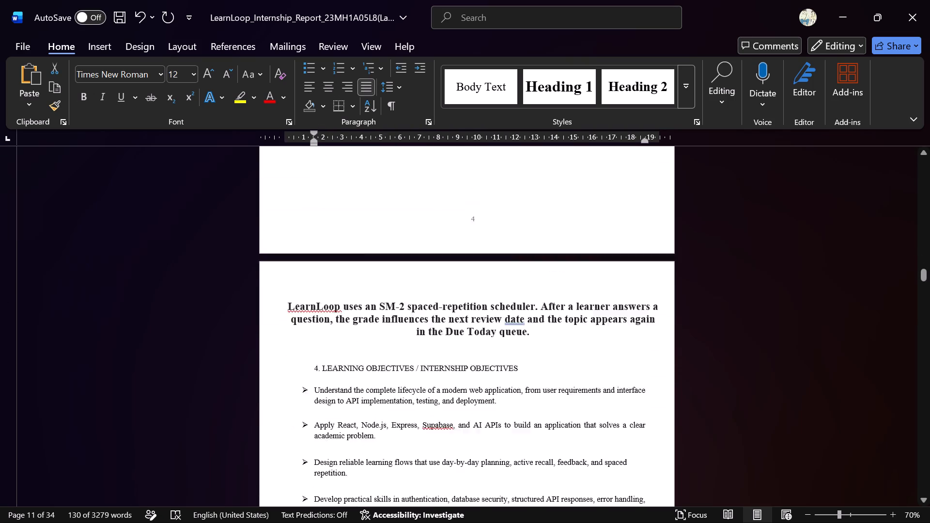
Look over the pages from Client-Side PDF Processing through the Learning Objectives to the Weekly Overview of Internship Activities tables.
scroll(379, 229, "up", 3)
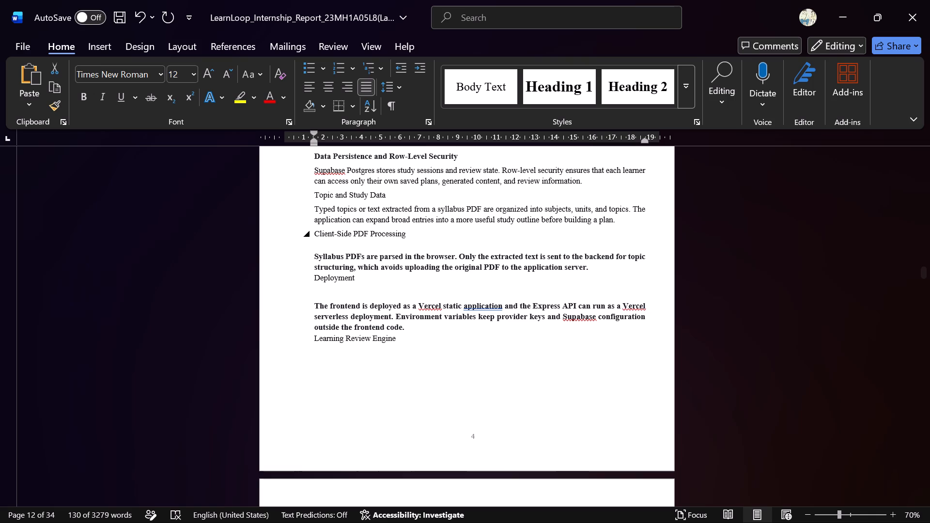
scroll(403, 297, "down", 2)
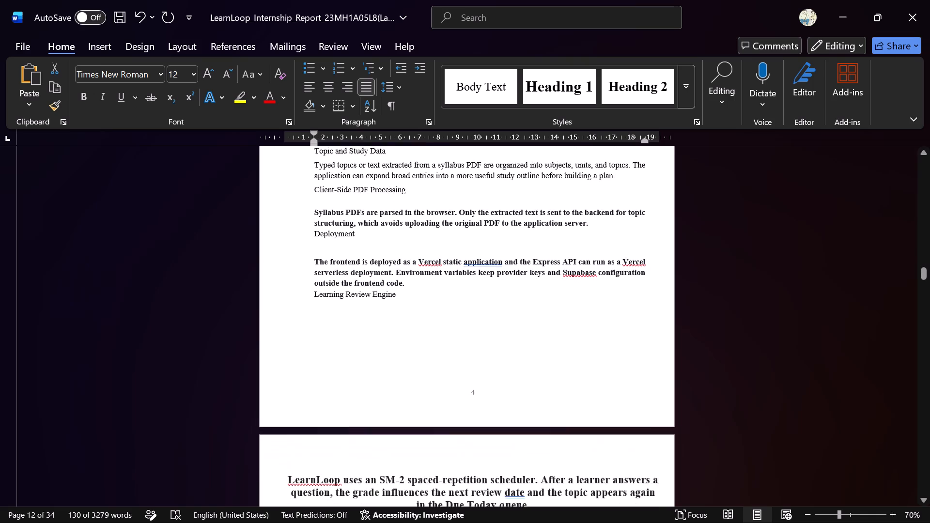
scroll(403, 297, "down", 1)
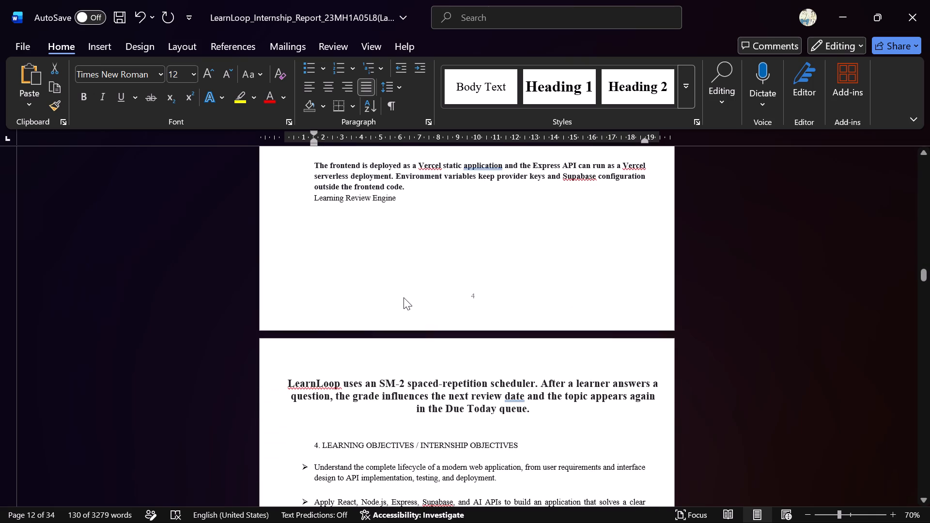
scroll(403, 297, "down", 1)
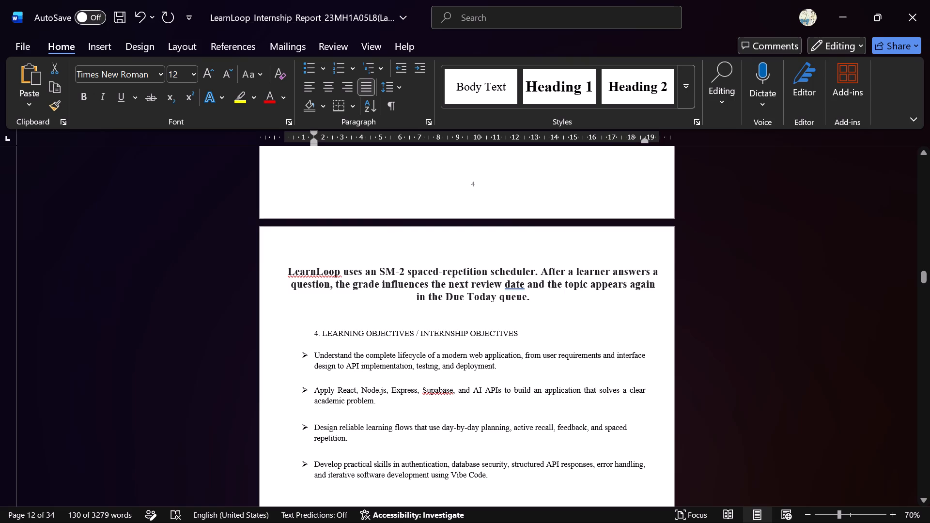
scroll(403, 297, "down", 2)
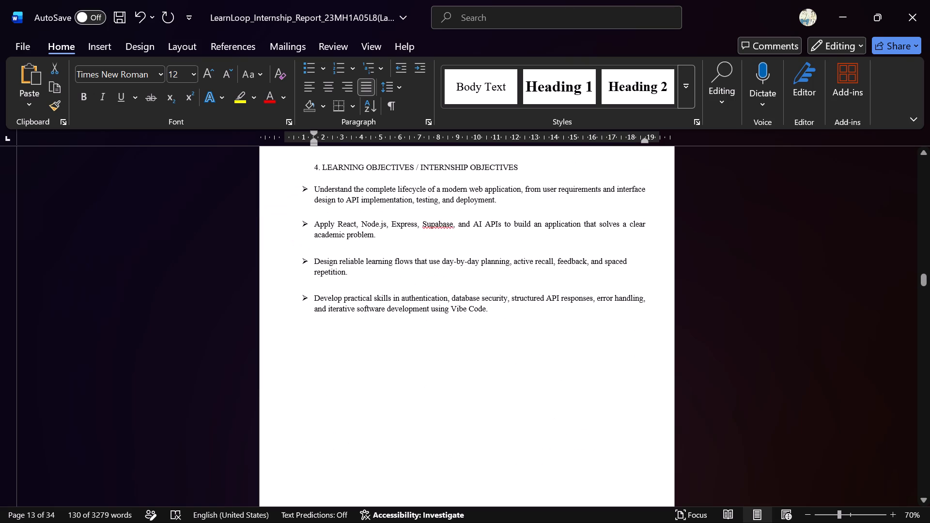
left_click(489, 305)
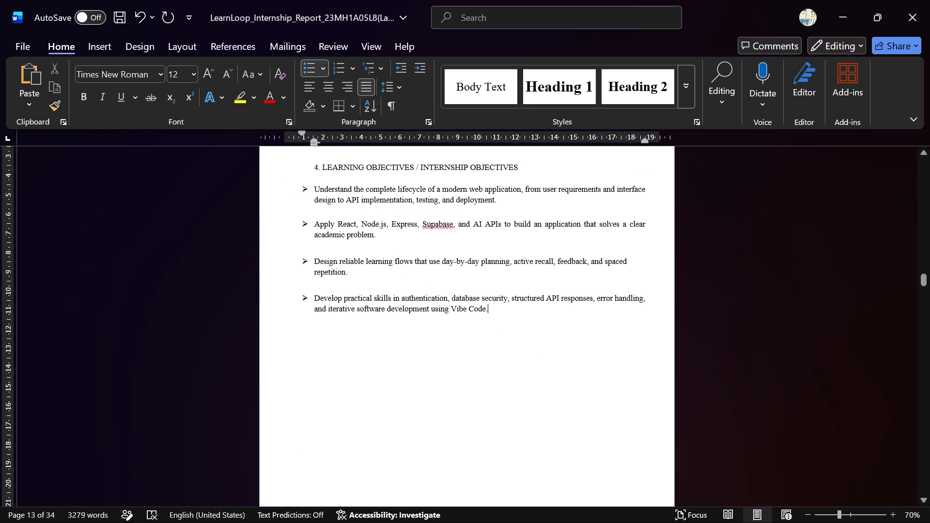
scroll(489, 305, "up", 2)
scroll(473, 265, "up", 2)
scroll(355, 316, "up", 2)
scroll(355, 316, "down", 5)
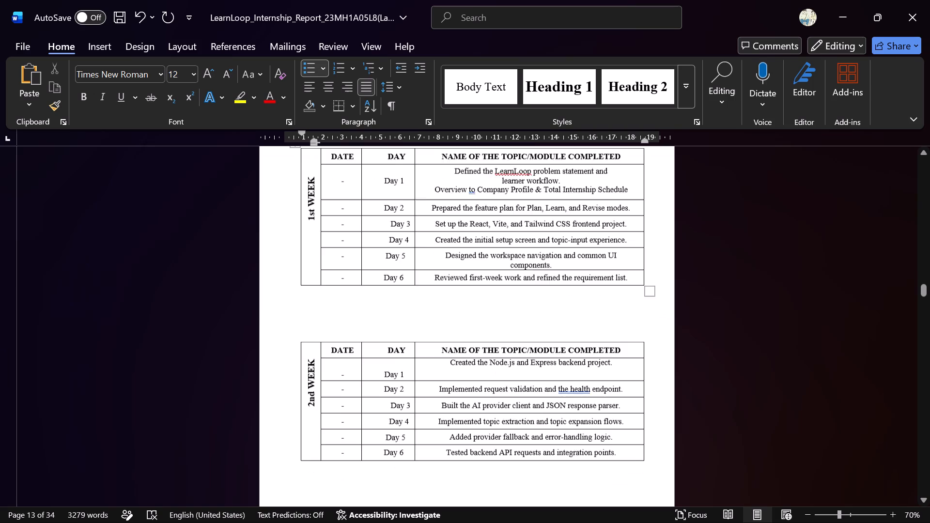
scroll(355, 316, "up", 1)
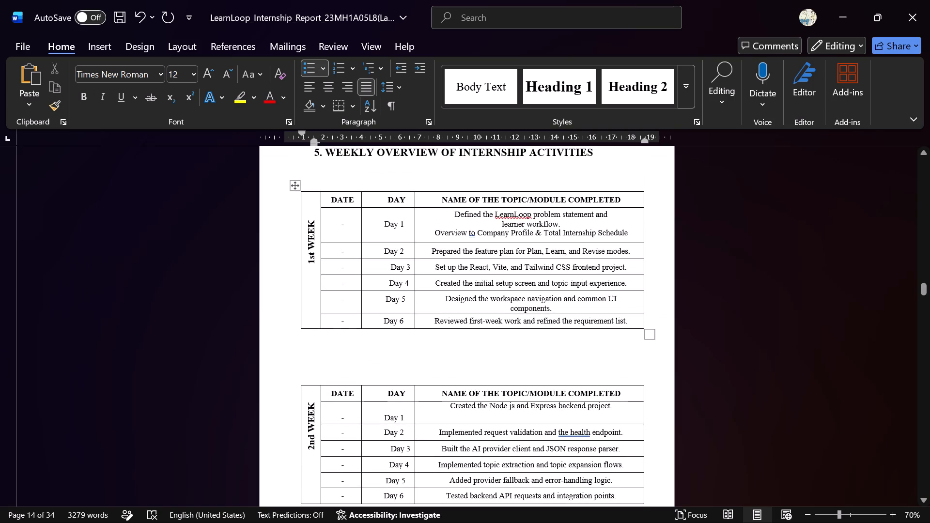
In the 1st Week table, centre the Day 3 label and left-align Day 2 with one leading space so they line up.
left_click(389, 266)
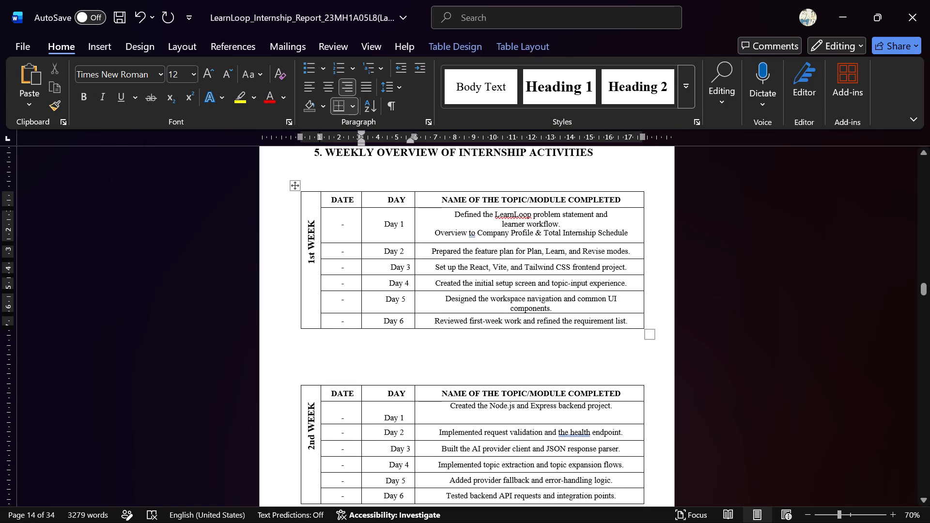
key("BackSpace")
left_click(385, 253)
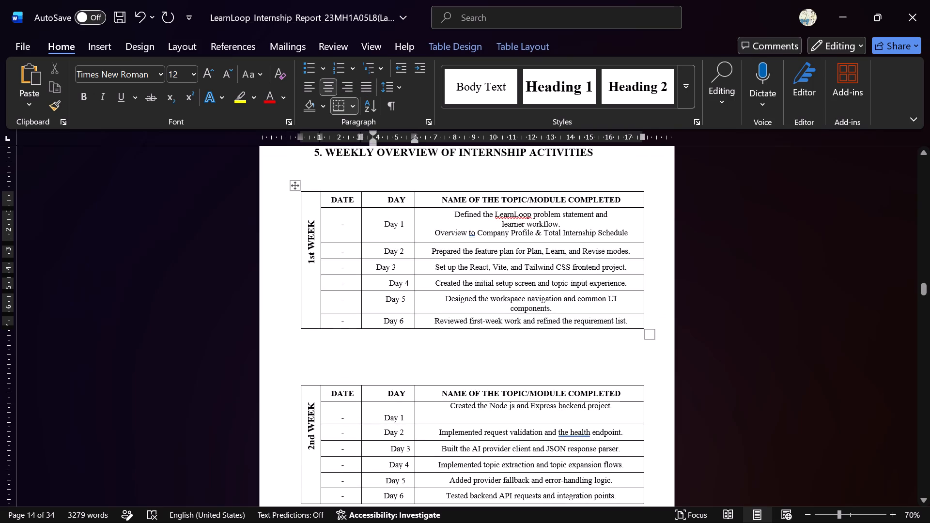
left_click(325, 81)
left_click(380, 270)
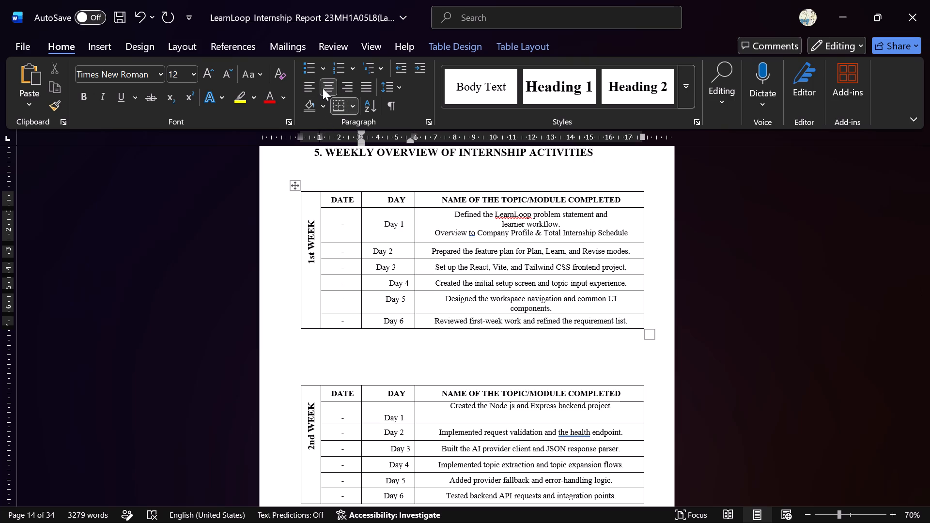
left_click(323, 88)
left_click(323, 88)
left_click(373, 251)
key("space")
key("space")
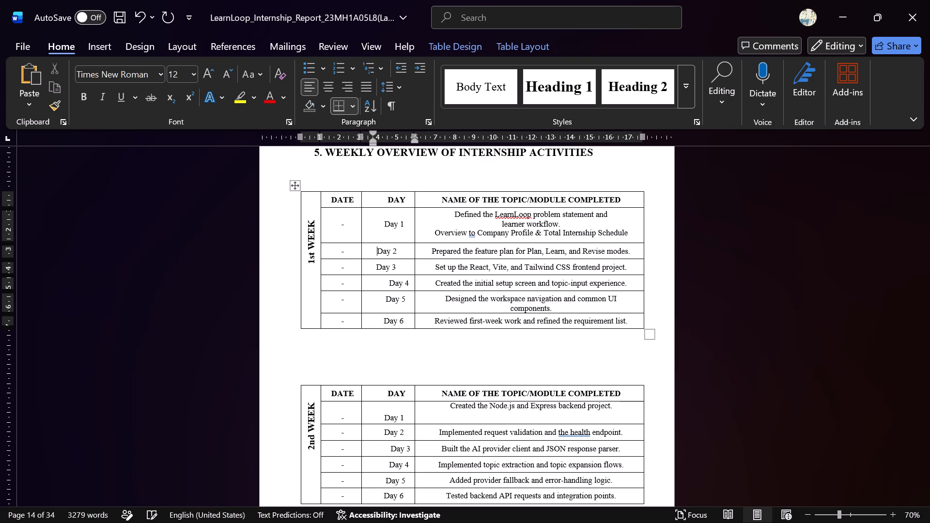
key("BackSpace")
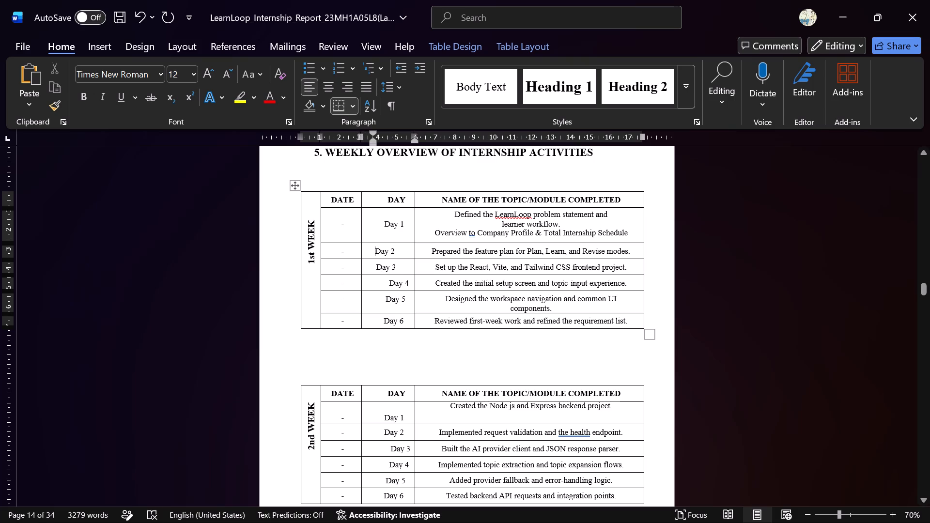
Line up more 1st Week day labels by left-aligning Day 1 and Day 5 and centring Day 4.
left_click(384, 225)
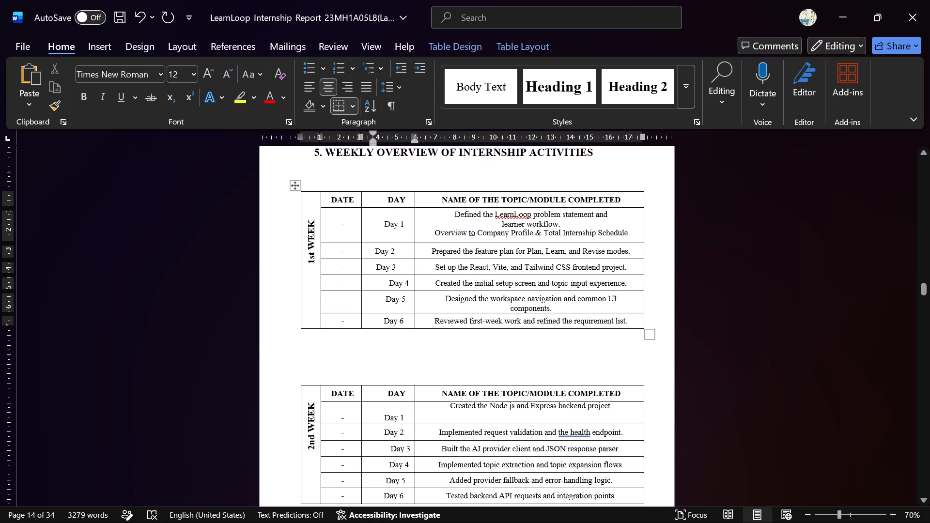
left_click(328, 82)
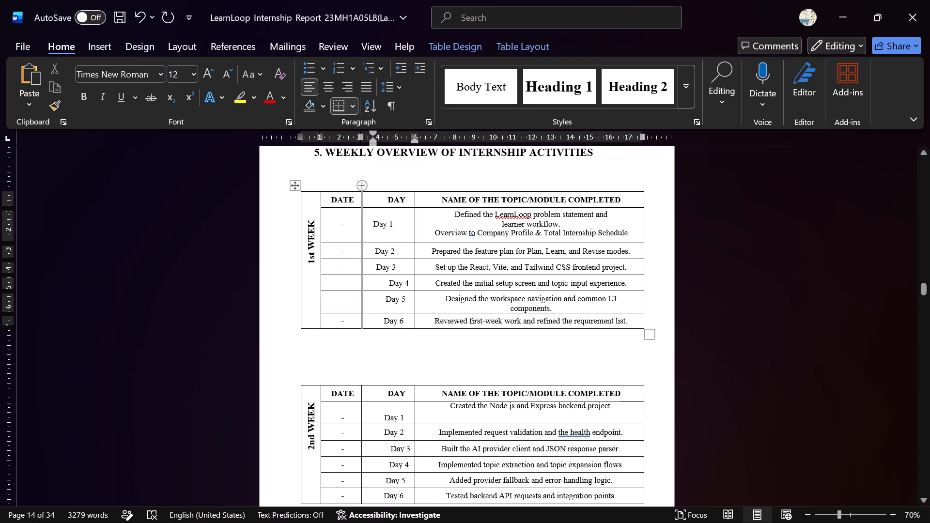
left_click(393, 287)
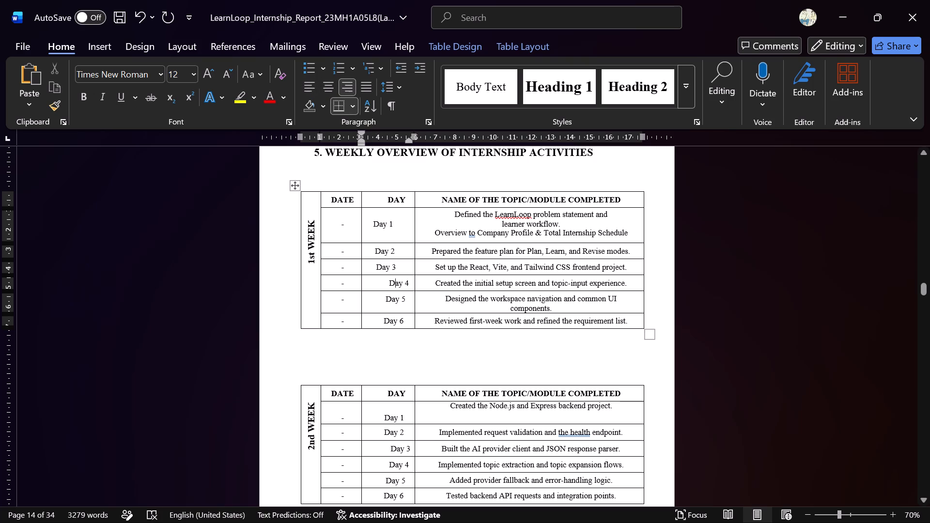
left_click(325, 85)
left_click(389, 299)
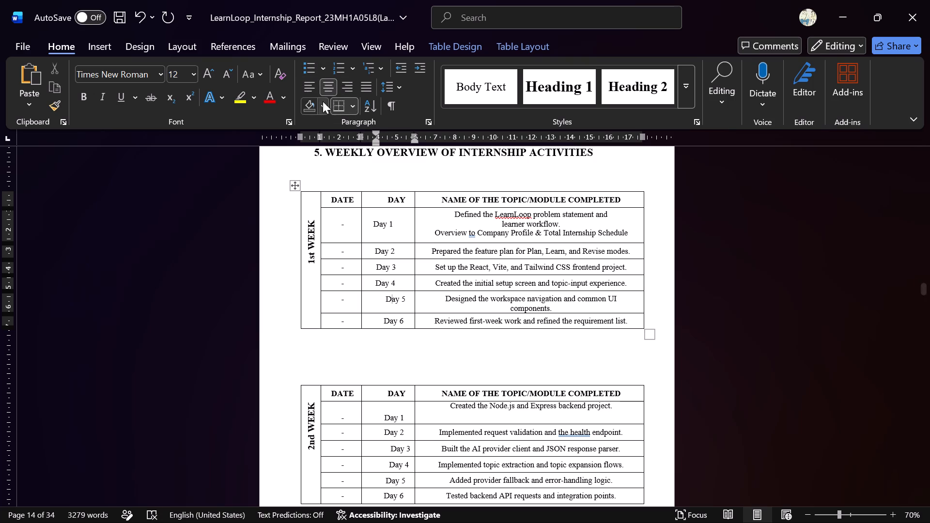
left_click(328, 86)
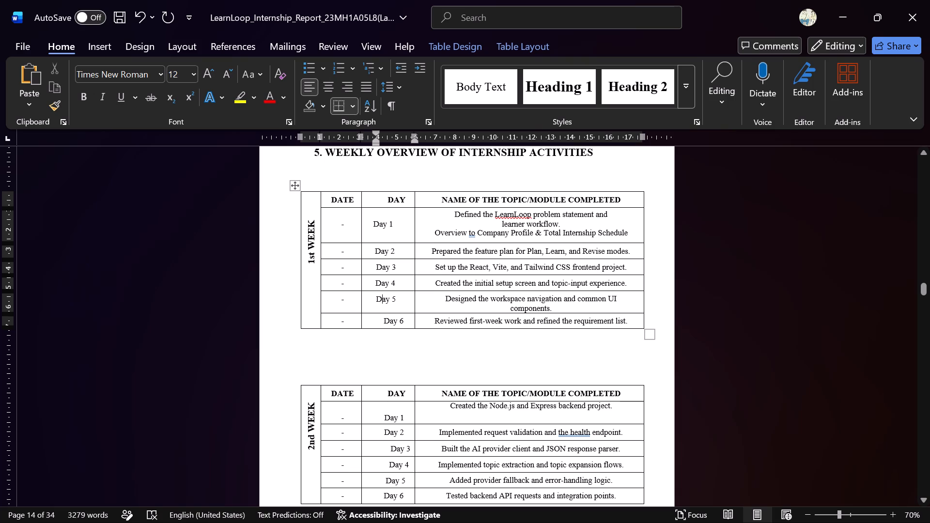
Left-align the 1st Week table's Day 6 label and add two leading spaces to line it up with the labels above.
left_click(391, 324)
left_click(327, 91)
left_click(371, 317)
left_click(330, 82)
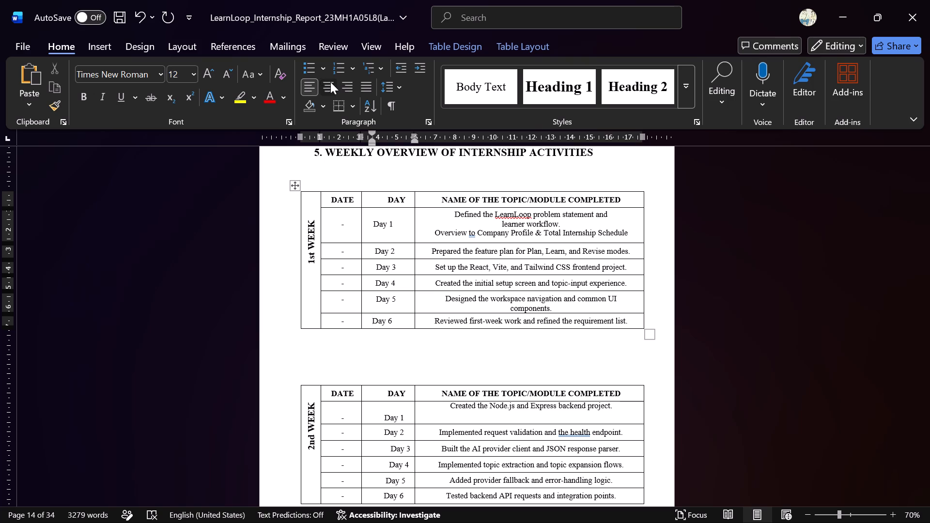
left_click(326, 87)
key("space")
key("space")
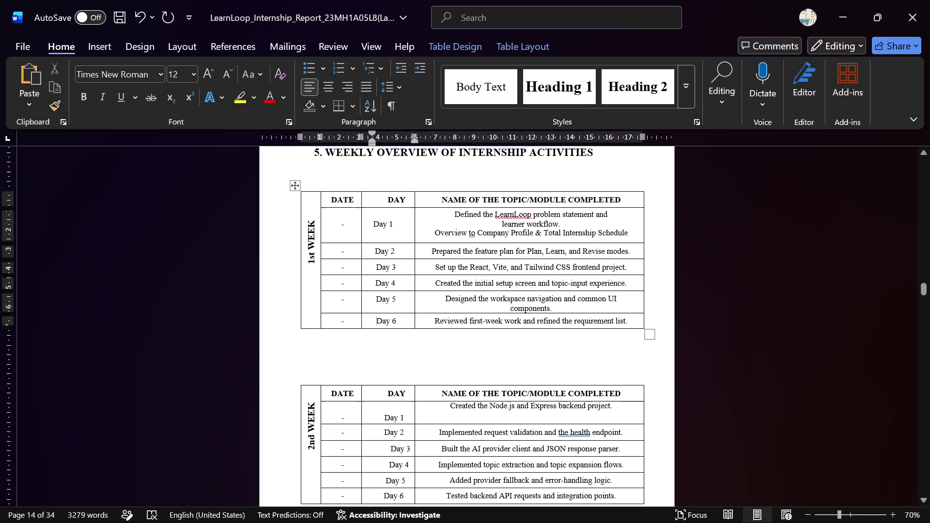
Nudge the left-aligned Day 1 label in the 1st Week table with one leading space to match Day 2.
left_click(372, 222)
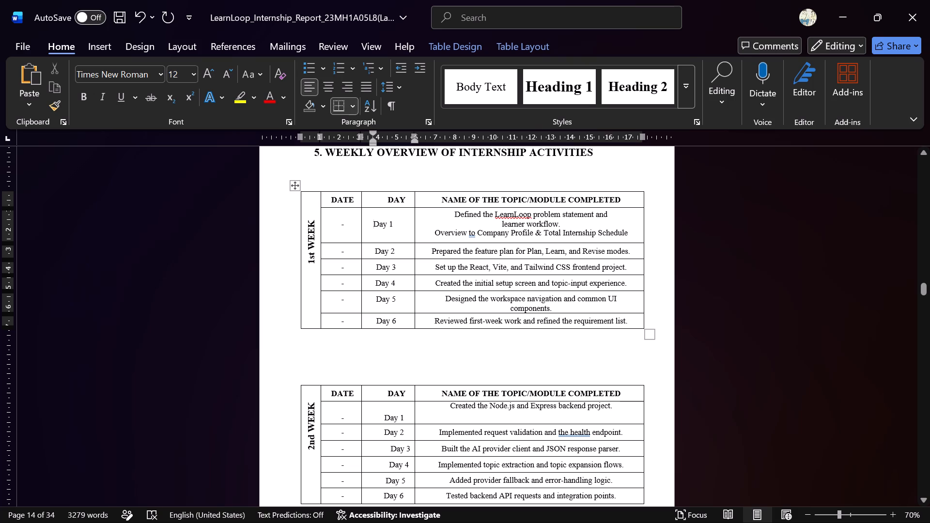
left_click(328, 91)
key("BackSpace")
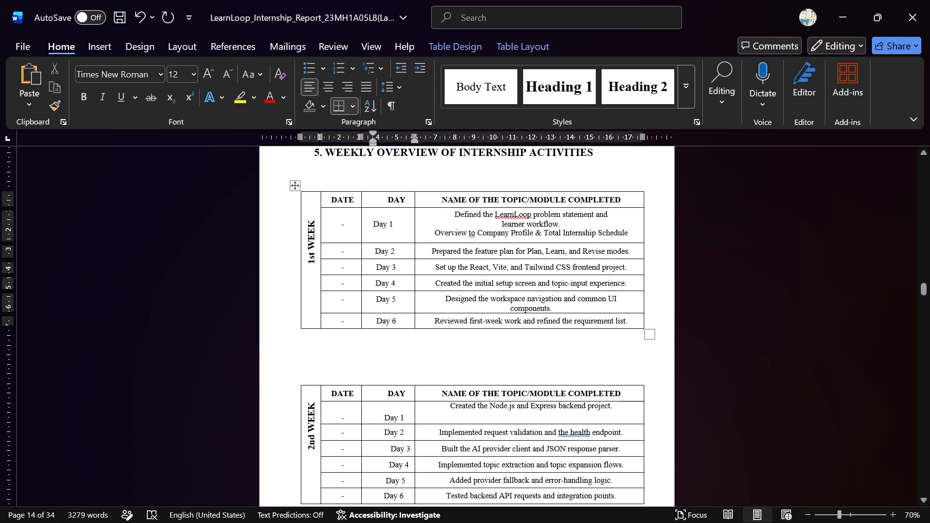
key("space")
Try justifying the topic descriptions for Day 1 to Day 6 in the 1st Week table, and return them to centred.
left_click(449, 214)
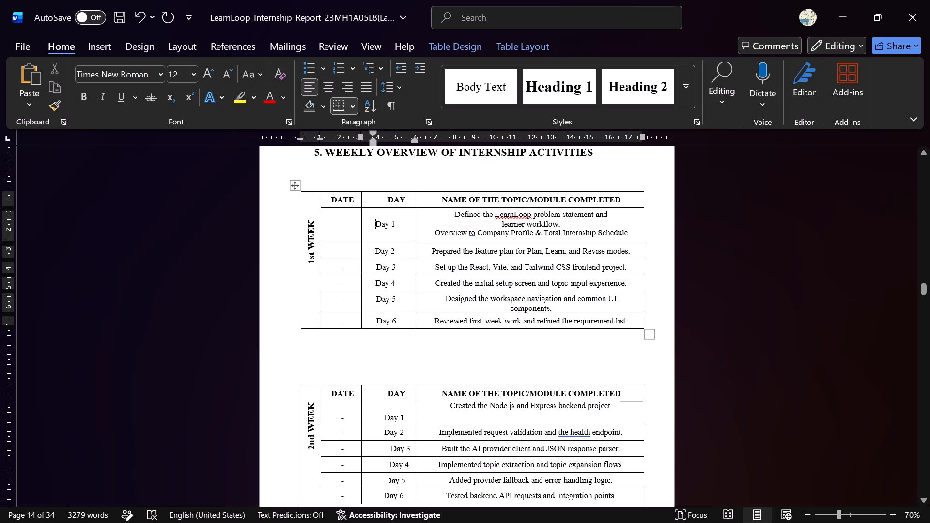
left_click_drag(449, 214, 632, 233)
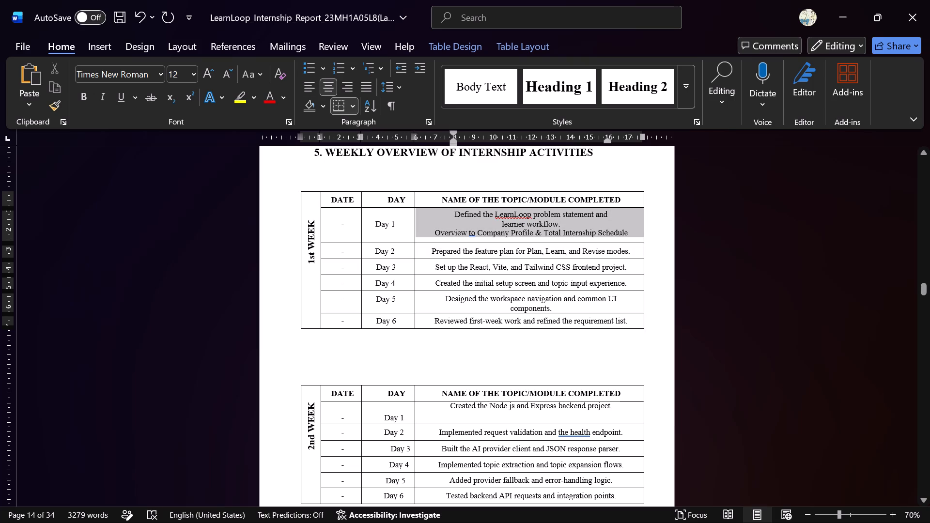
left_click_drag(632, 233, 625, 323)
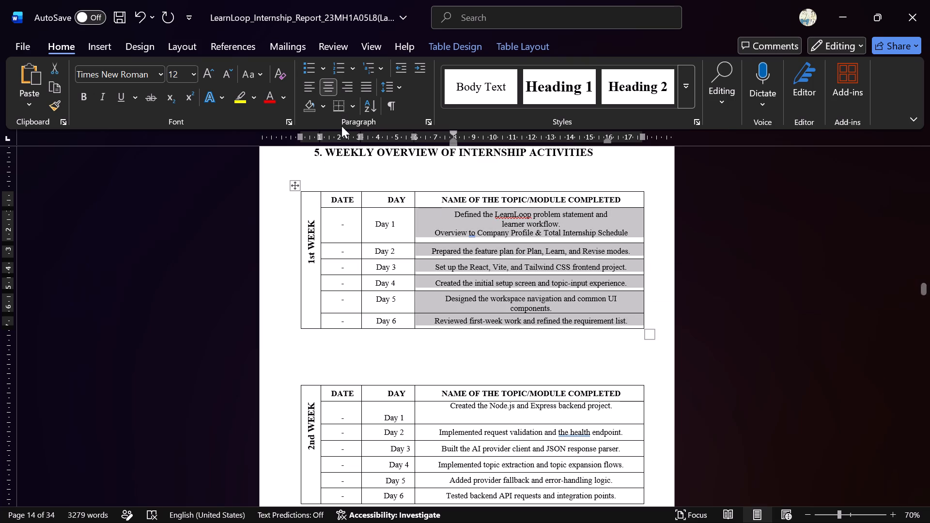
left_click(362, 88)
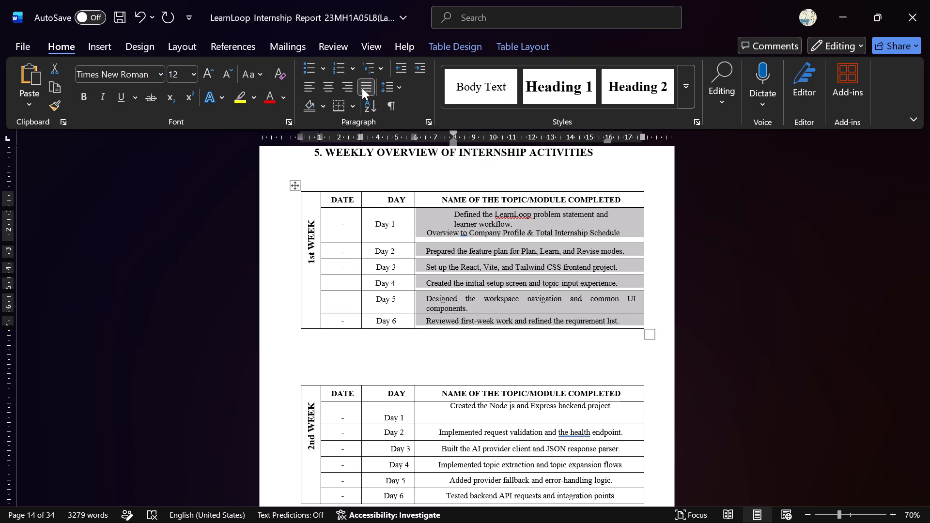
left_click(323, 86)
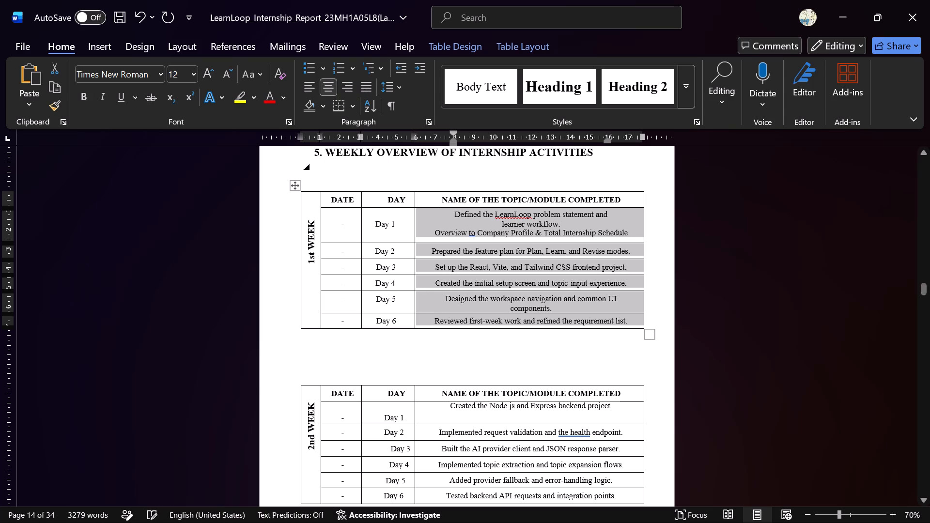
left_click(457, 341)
Left-align the vertical 1st WEEK label and add six leading spaces to bring it nearer the middle of its merged cell.
scroll(457, 341, "down", 1)
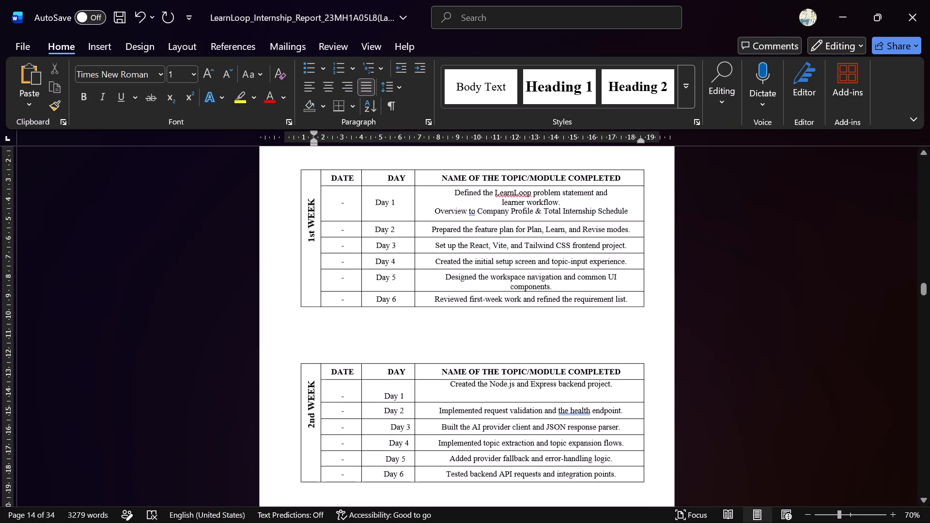
left_click(309, 224)
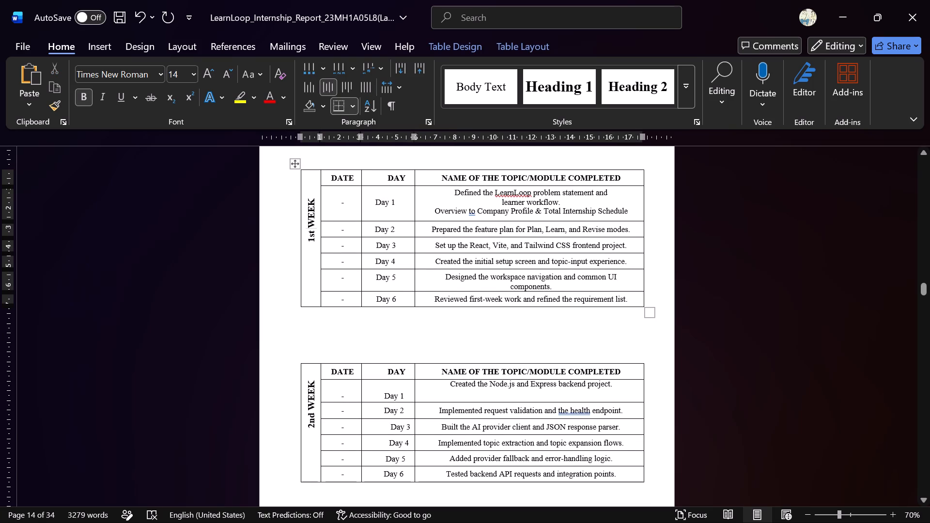
left_click(309, 250)
left_click(327, 83)
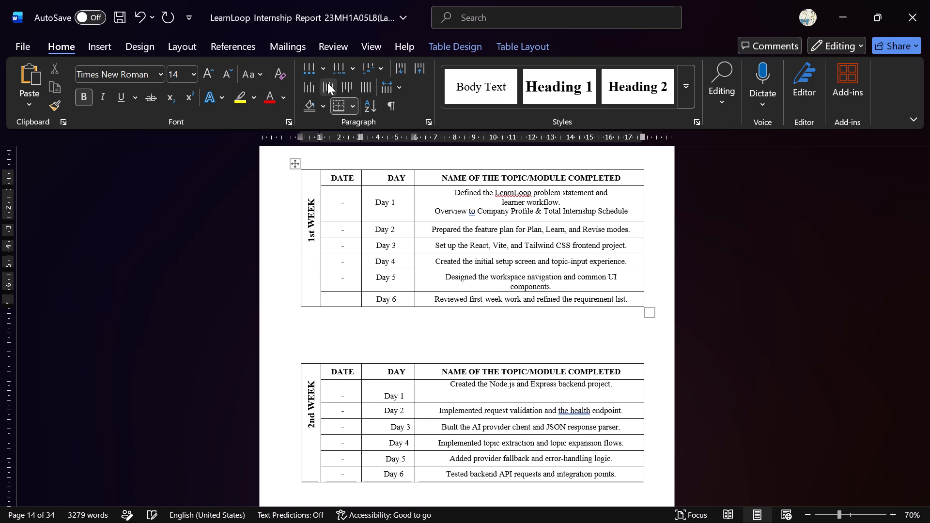
left_click(327, 83)
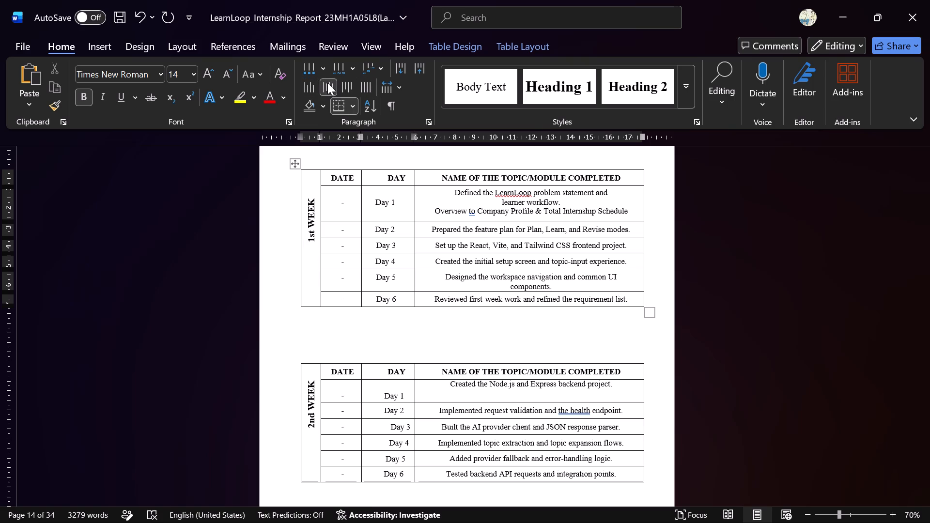
left_click(327, 83)
key("space")
key("space")
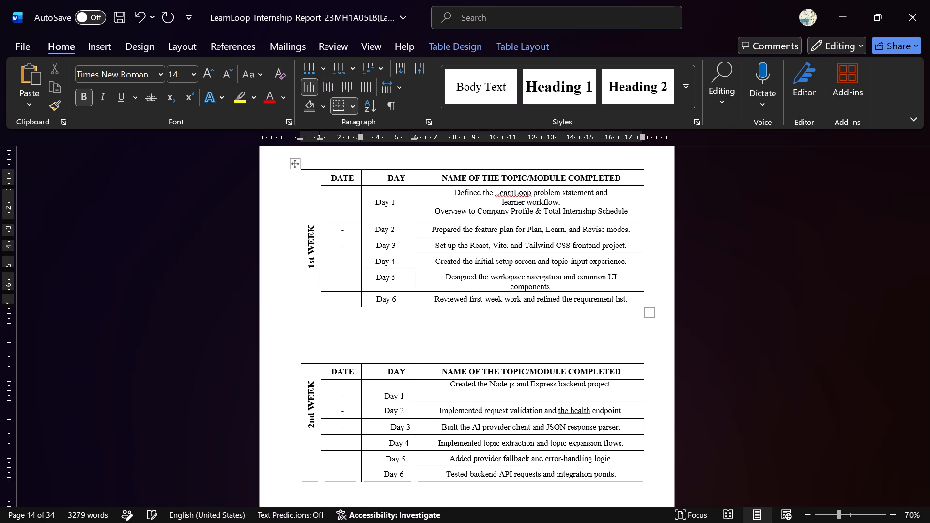
key("space")
key("space")
key("space")
key("space")
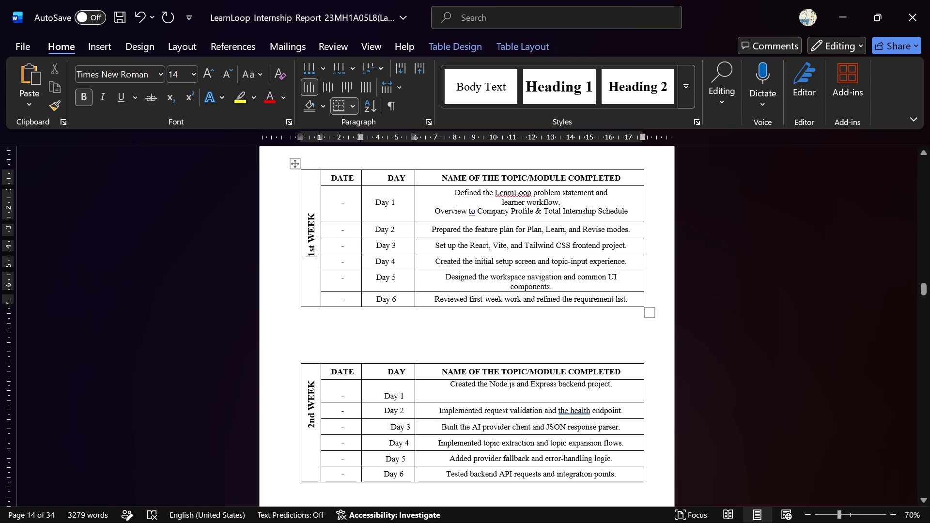
Switch the vertical 2nd WEEK label from centred to left alignment within its merged cell.
left_click(308, 423)
left_click(311, 434)
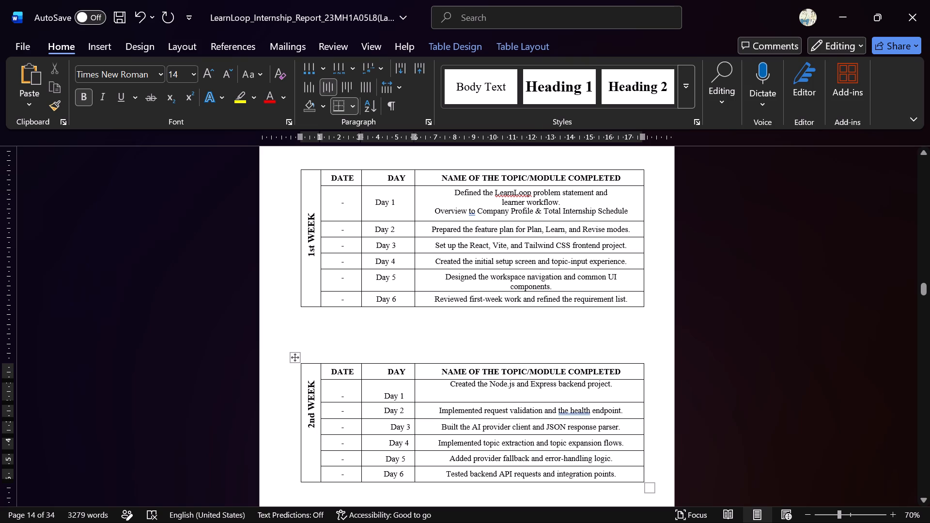
left_click(328, 85)
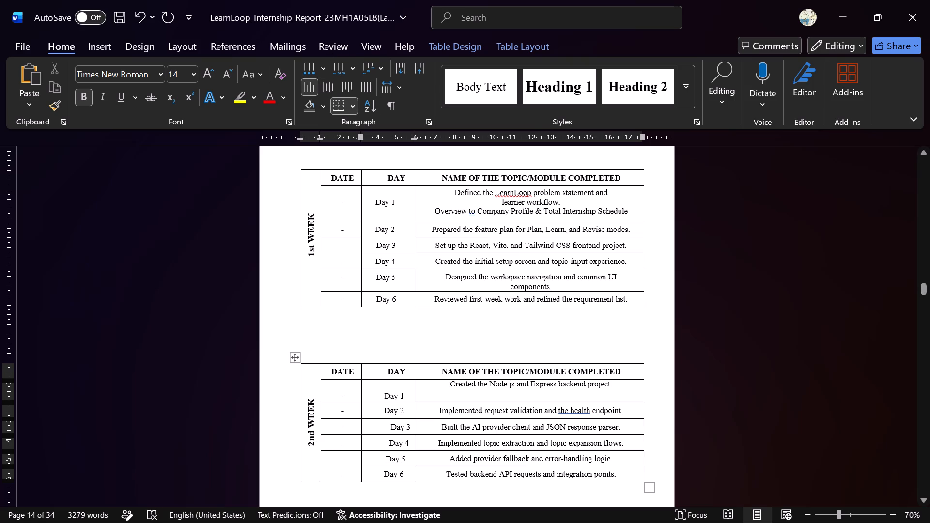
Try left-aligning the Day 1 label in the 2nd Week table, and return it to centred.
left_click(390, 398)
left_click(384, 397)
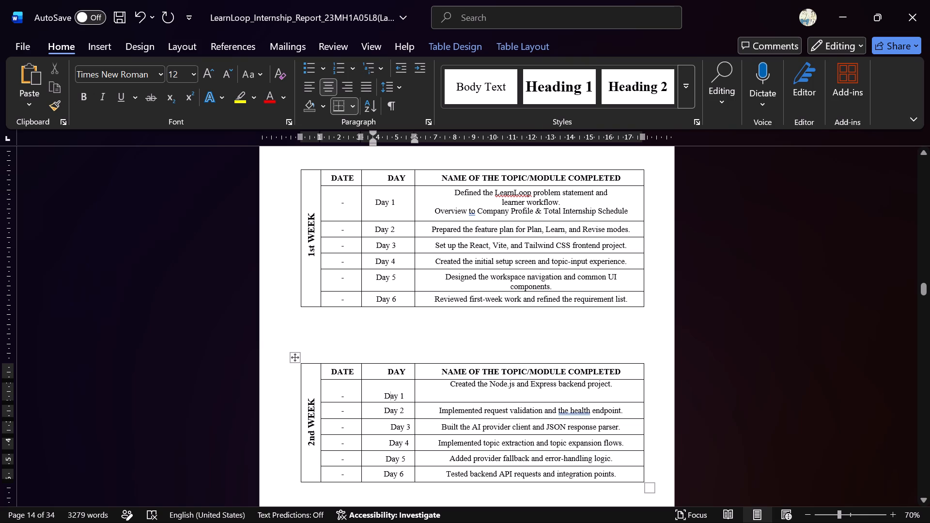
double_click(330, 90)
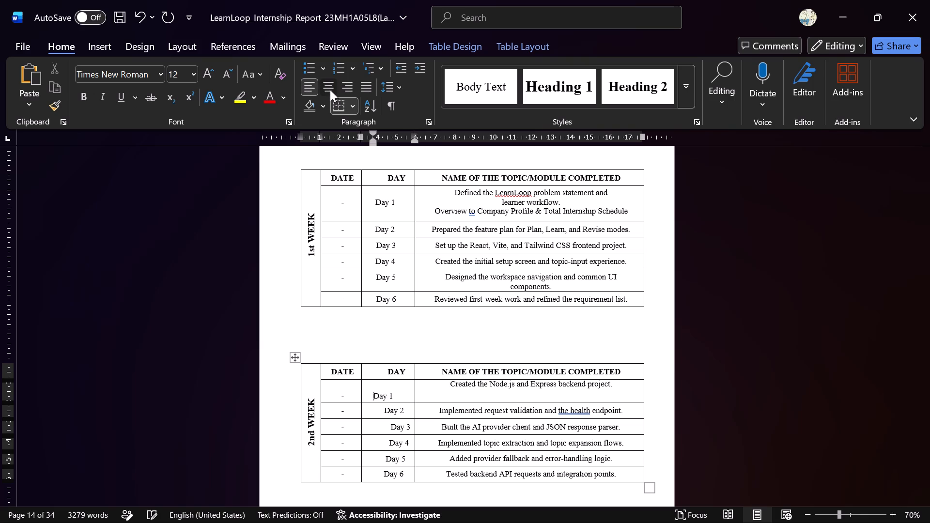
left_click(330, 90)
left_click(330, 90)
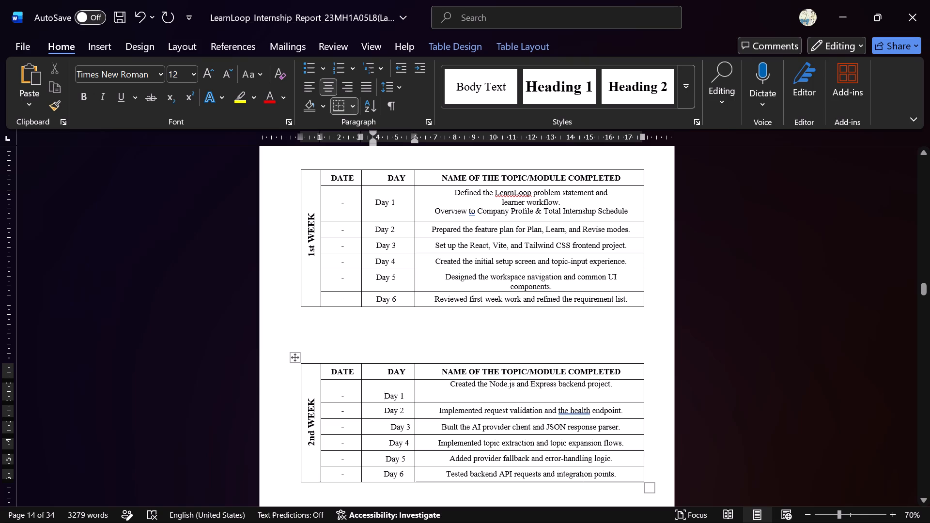
Centre the right-aligned Day 3 and Day 4 labels in the 2nd Week table.
left_click(396, 428)
left_click(326, 89)
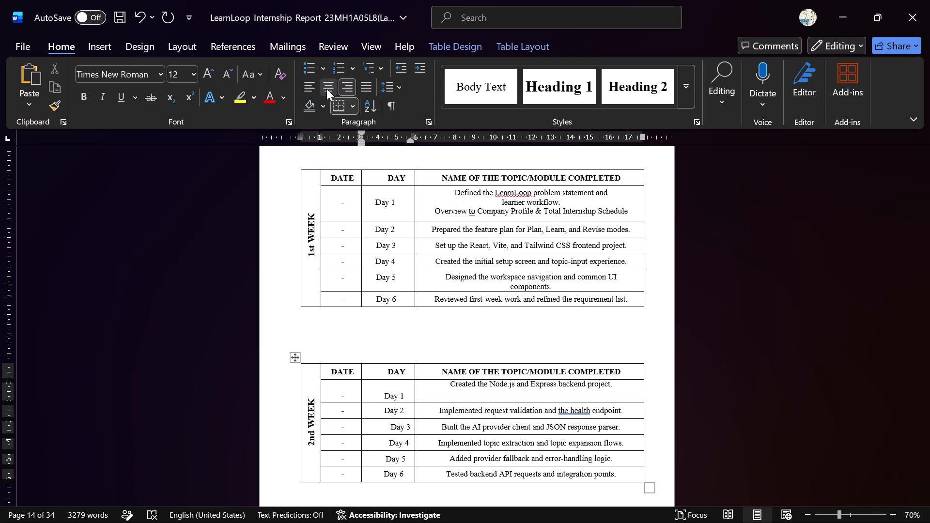
left_click(399, 449)
left_click(329, 87)
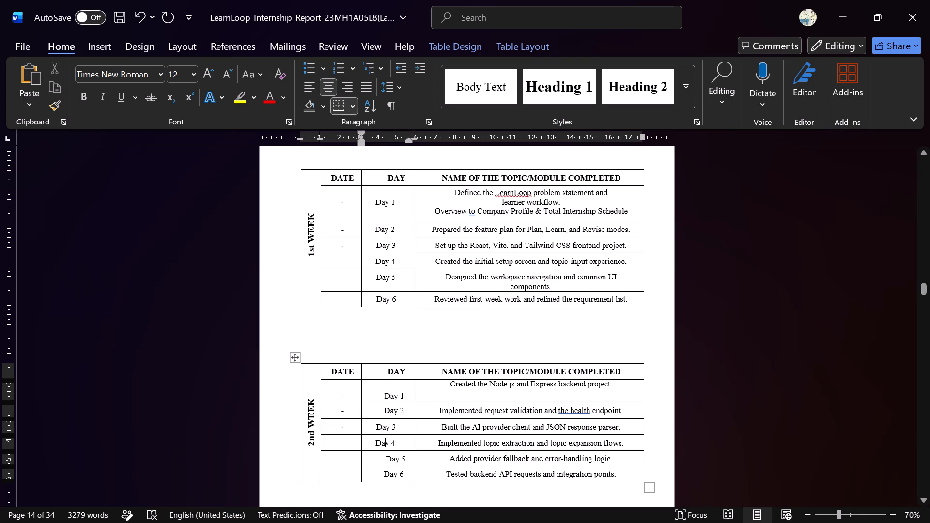
Left-align the Day 5 and Day 6 labels in the 2nd Week table to bring them in line with Day 3 and Day 4.
left_click(397, 457)
left_click(335, 86)
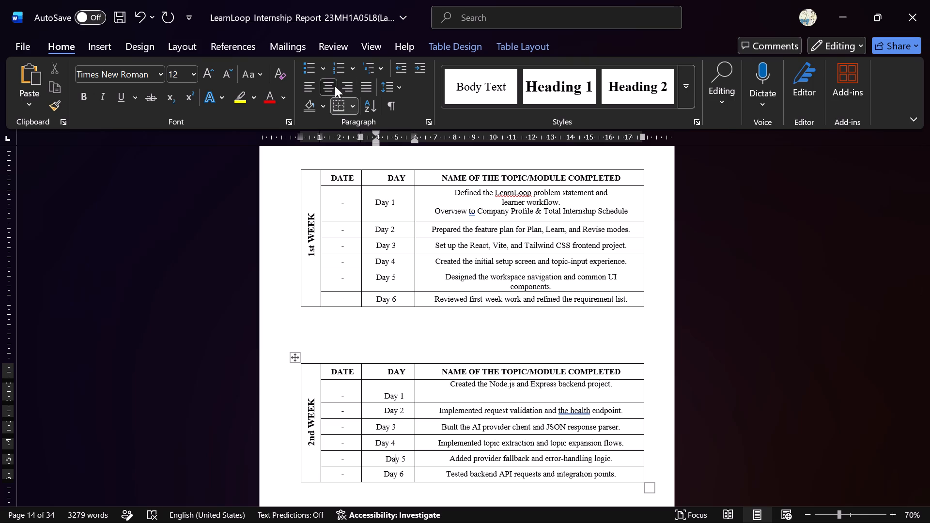
left_click(335, 86)
left_click(335, 86)
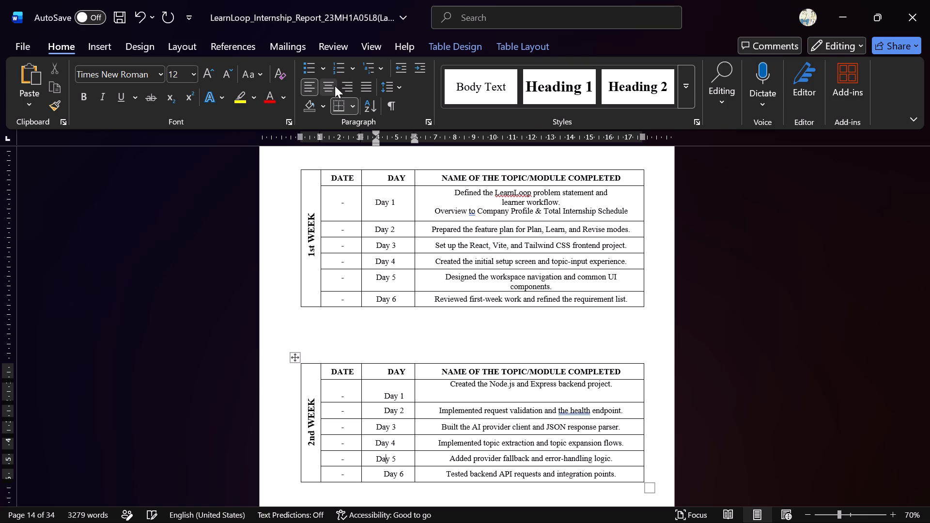
left_click(394, 477)
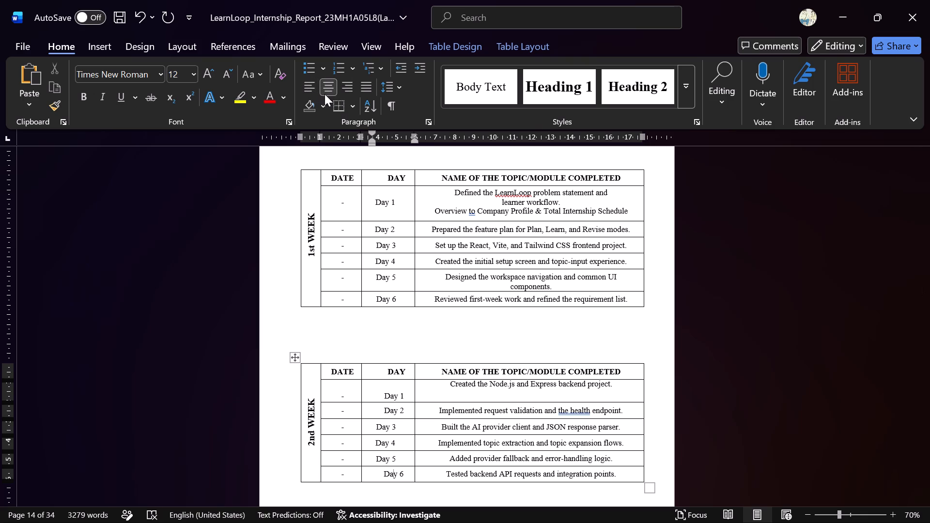
left_click(325, 94)
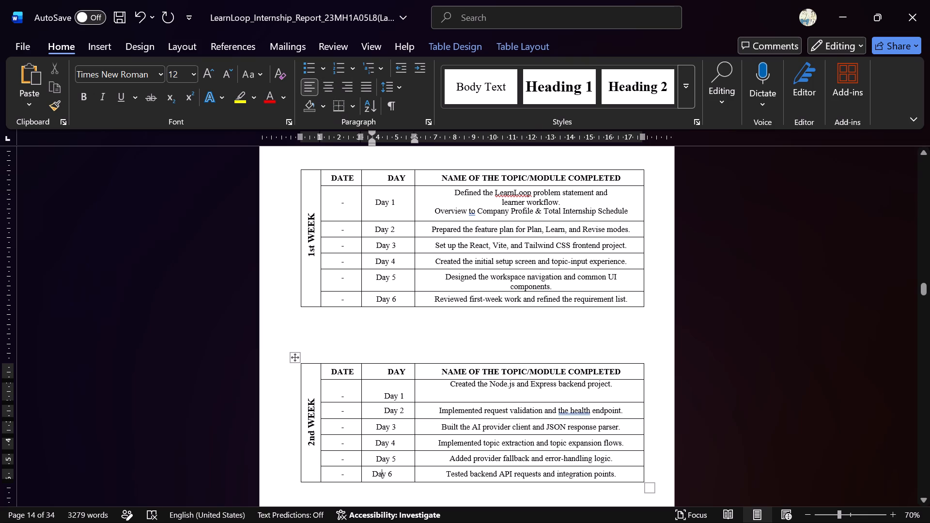
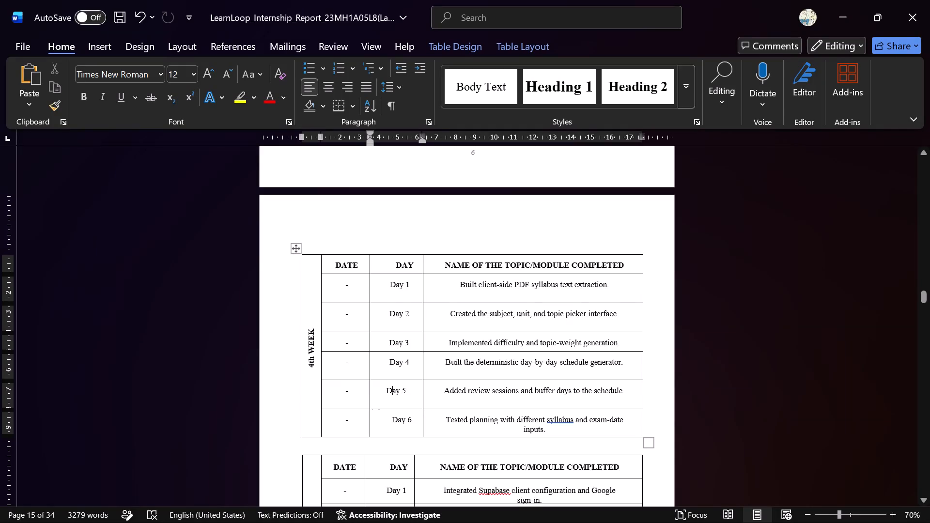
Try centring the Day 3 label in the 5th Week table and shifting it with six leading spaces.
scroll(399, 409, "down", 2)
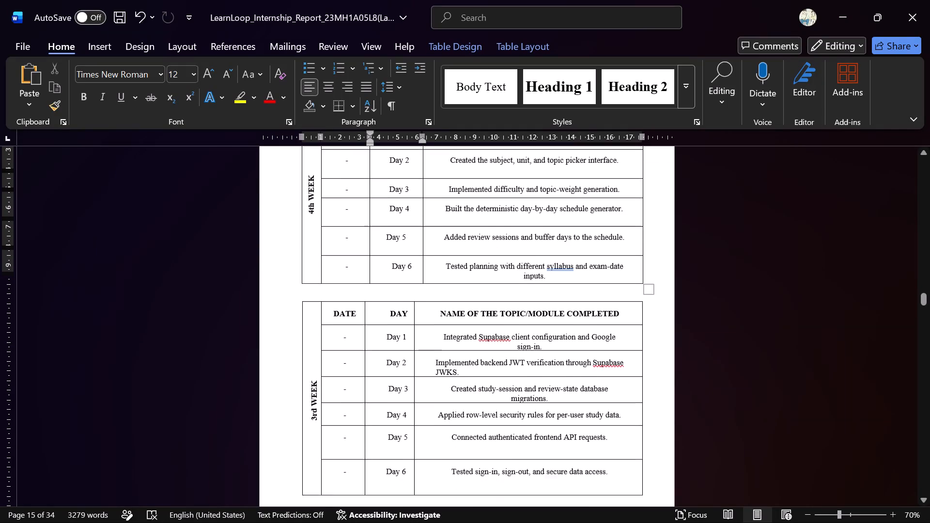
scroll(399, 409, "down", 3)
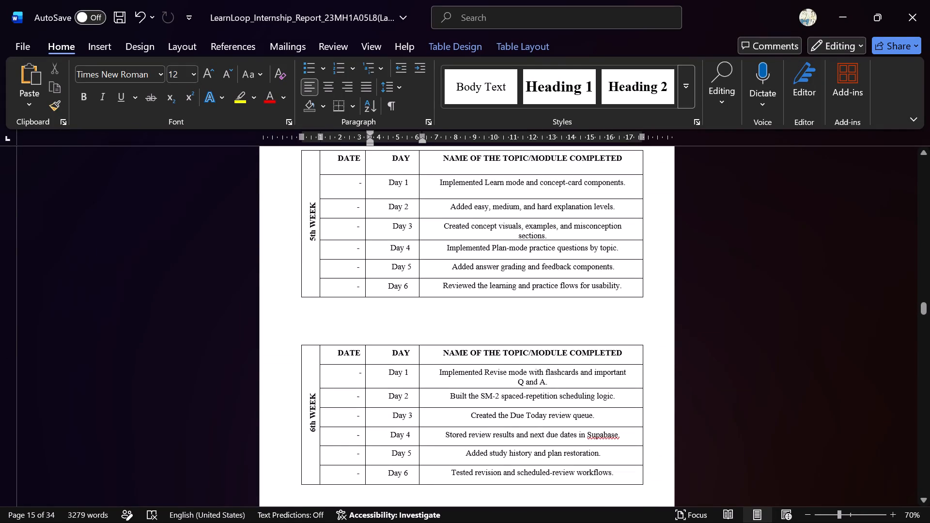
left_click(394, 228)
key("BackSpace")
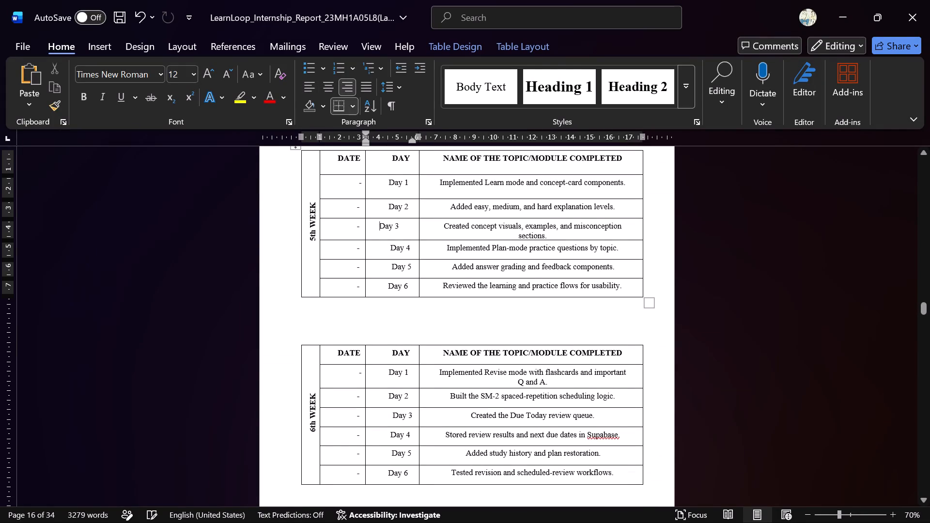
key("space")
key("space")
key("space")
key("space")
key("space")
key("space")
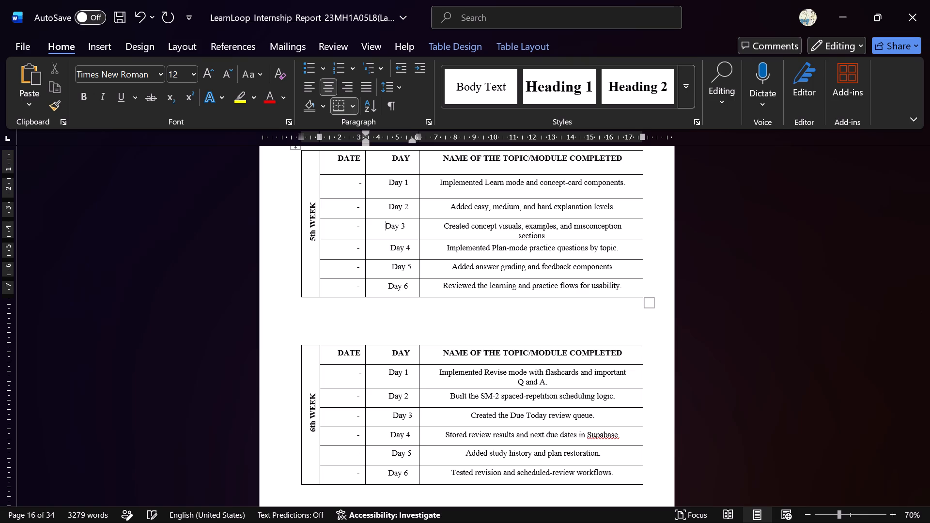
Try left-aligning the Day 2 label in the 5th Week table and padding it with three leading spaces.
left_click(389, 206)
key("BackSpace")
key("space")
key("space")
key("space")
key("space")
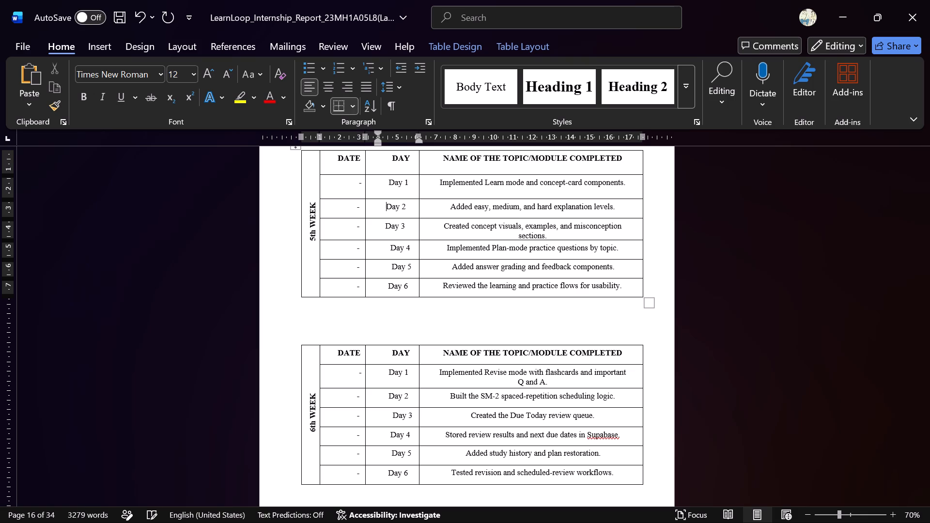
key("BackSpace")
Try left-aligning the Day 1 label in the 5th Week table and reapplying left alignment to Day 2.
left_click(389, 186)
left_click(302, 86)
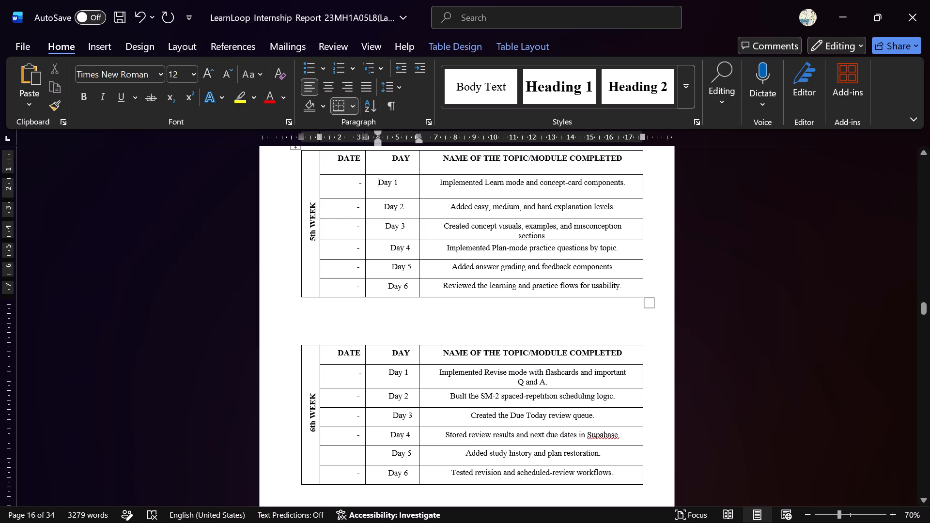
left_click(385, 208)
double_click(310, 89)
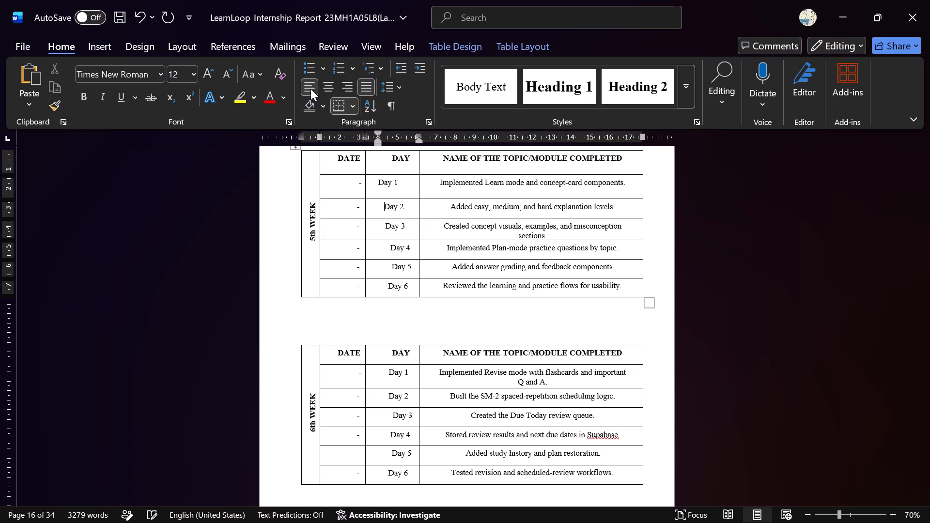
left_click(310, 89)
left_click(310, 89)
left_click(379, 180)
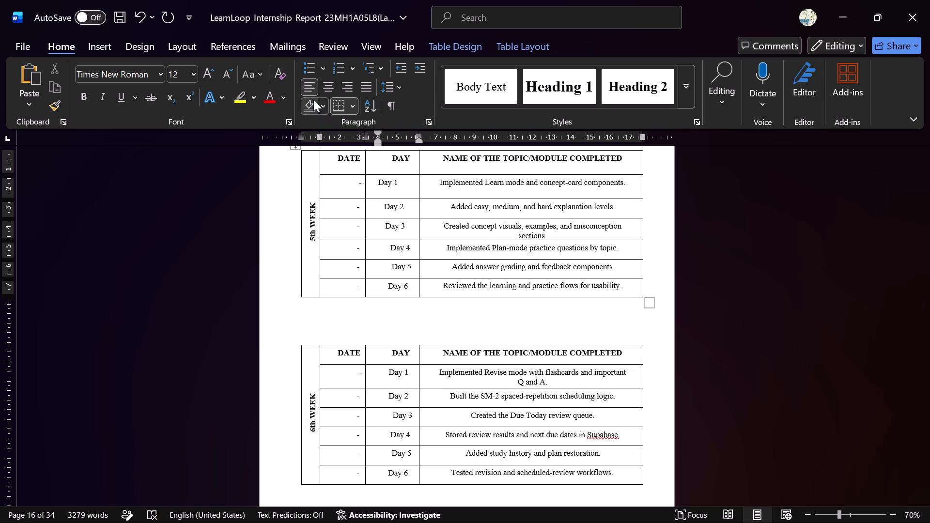
Centre the Day 1 to Day 6 labels in the 5th Week table's DAY column together.
left_click_drag(407, 287, 377, 216)
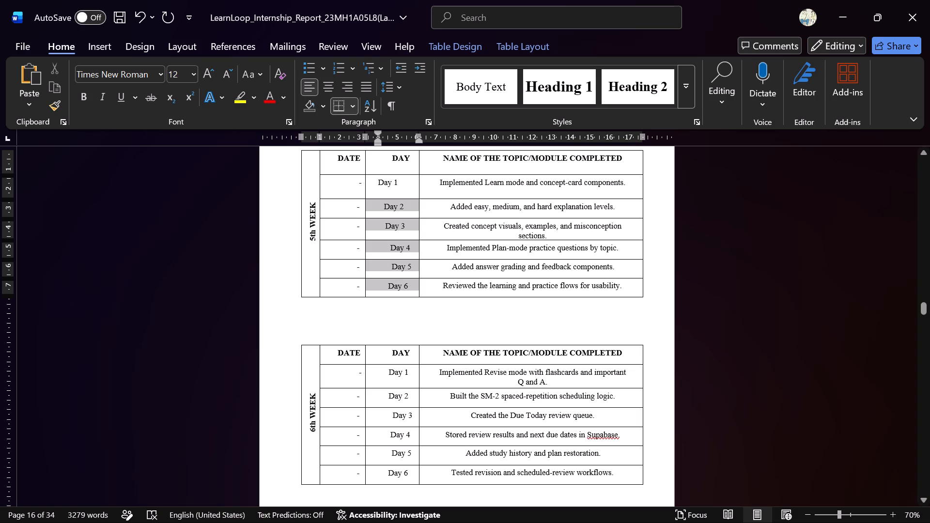
left_click_drag(377, 216, 374, 189)
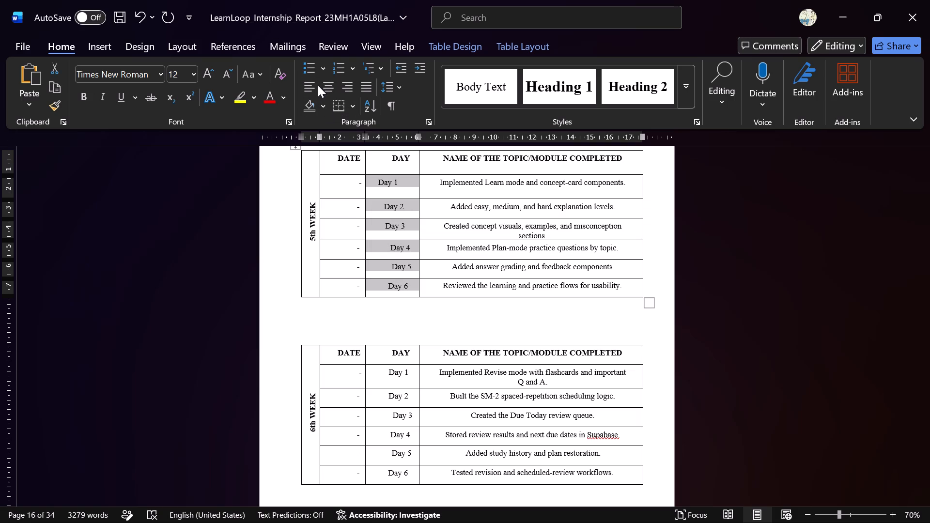
left_click(322, 88)
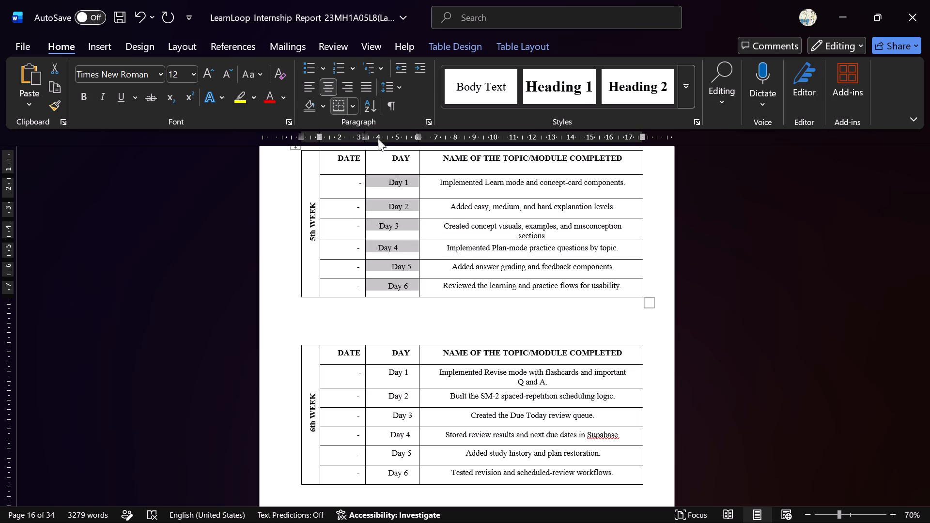
Pull in the right indent of the Day 2 cell in the 5th Week table to shift its label slightly left.
left_click(386, 207)
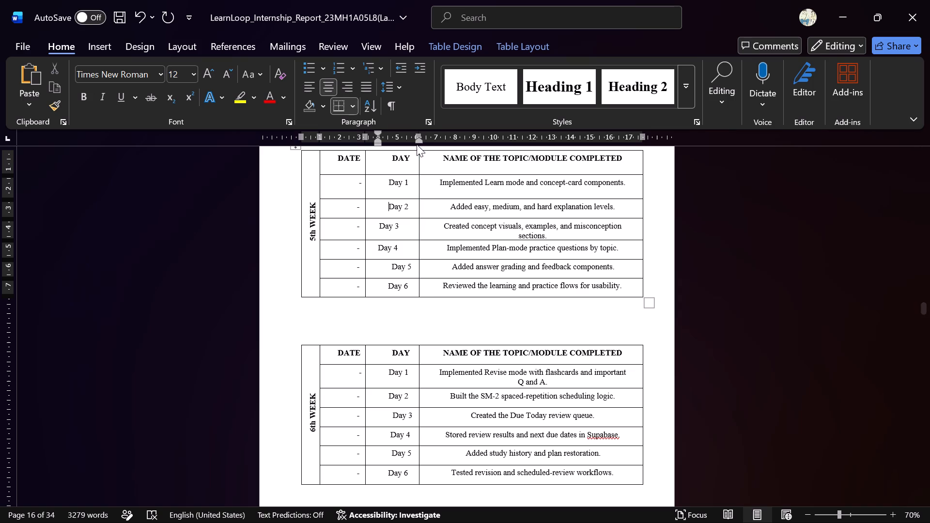
left_click(398, 208)
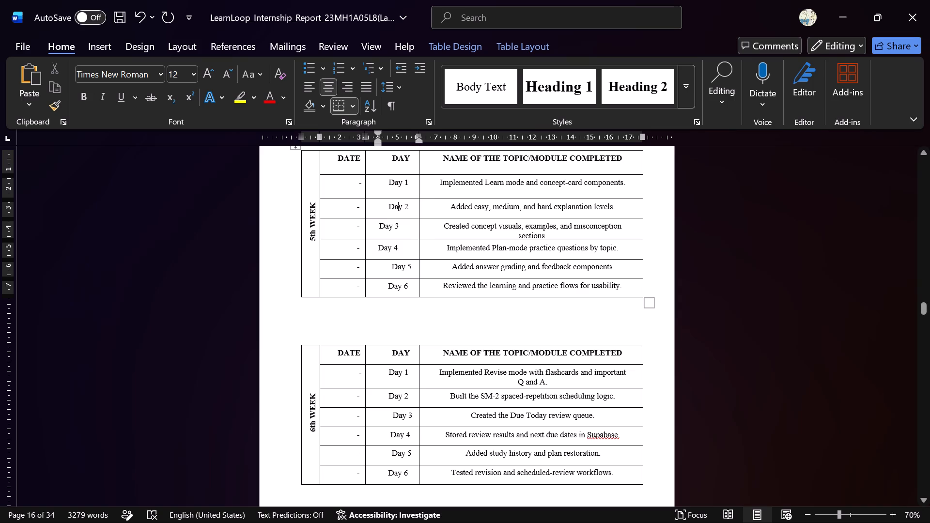
left_click(385, 208)
left_click_drag(415, 142, 413, 143)
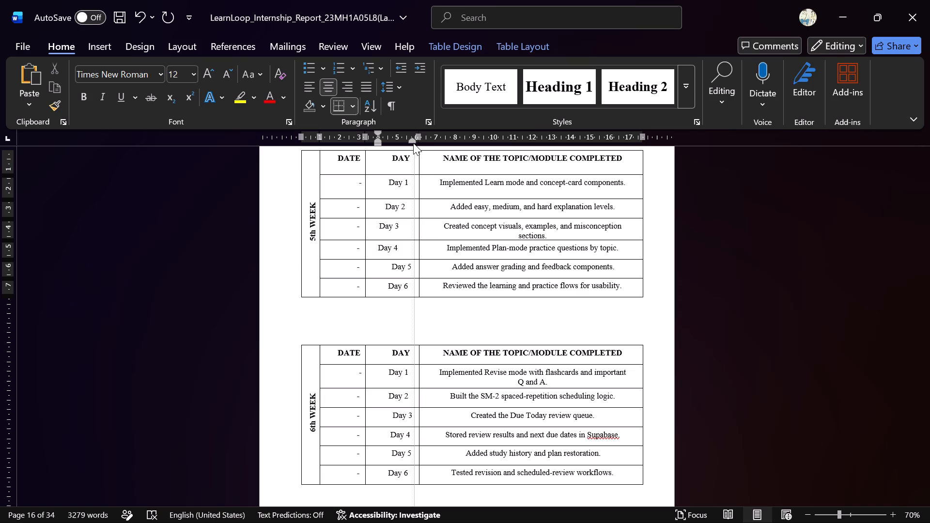
left_click_drag(413, 143, 410, 144)
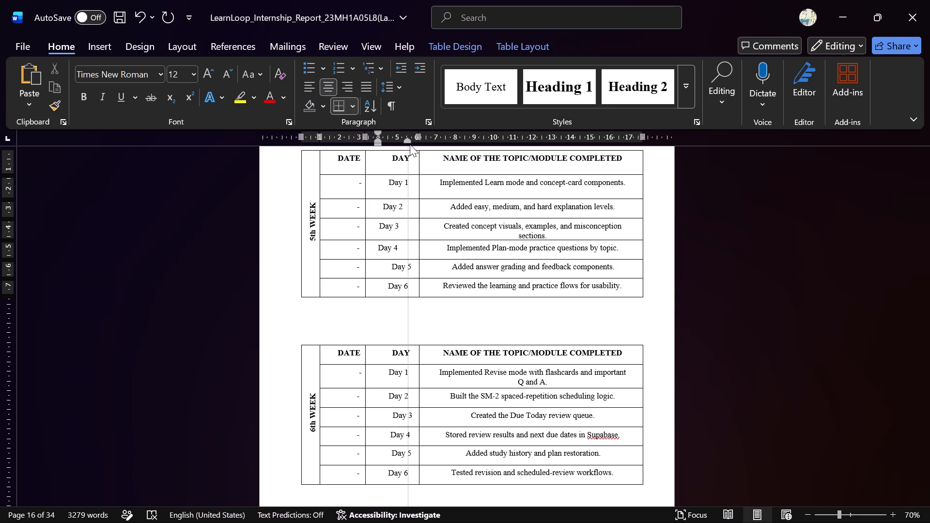
left_click_drag(410, 144, 409, 144)
left_click_drag(409, 144, 409, 142)
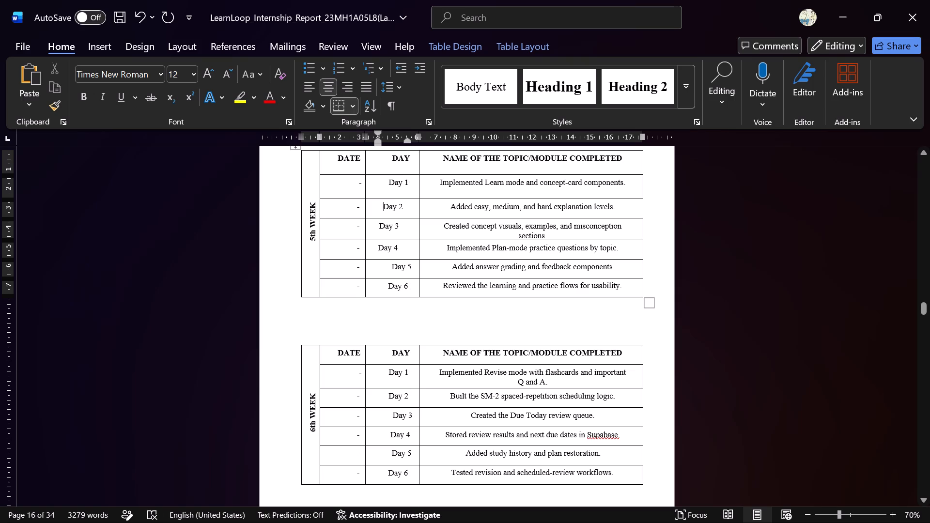
Pull in the right indent of the Day 1 cell in the 5th Week table to line its label up with Day 2.
left_click(406, 179)
left_click(413, 180)
left_click_drag(417, 139, 412, 139)
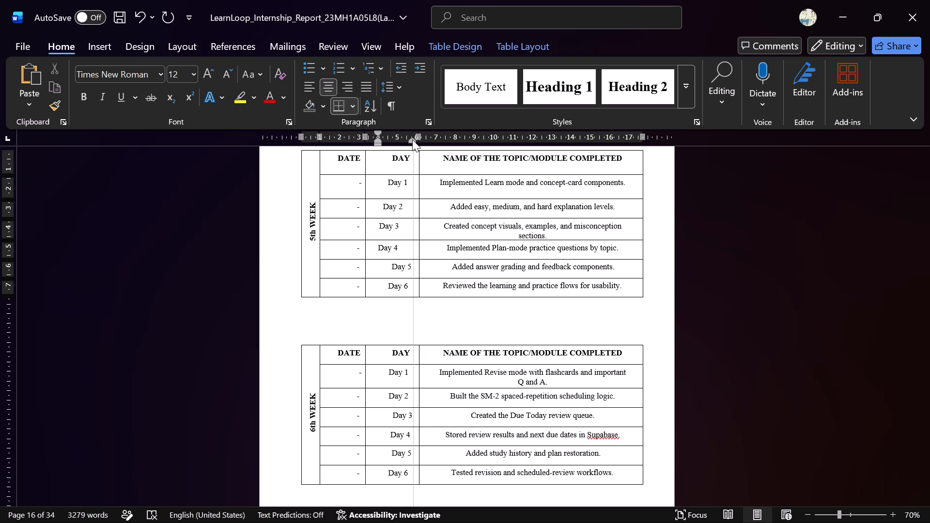
left_click_drag(412, 139, 410, 141)
left_click_drag(410, 141, 409, 140)
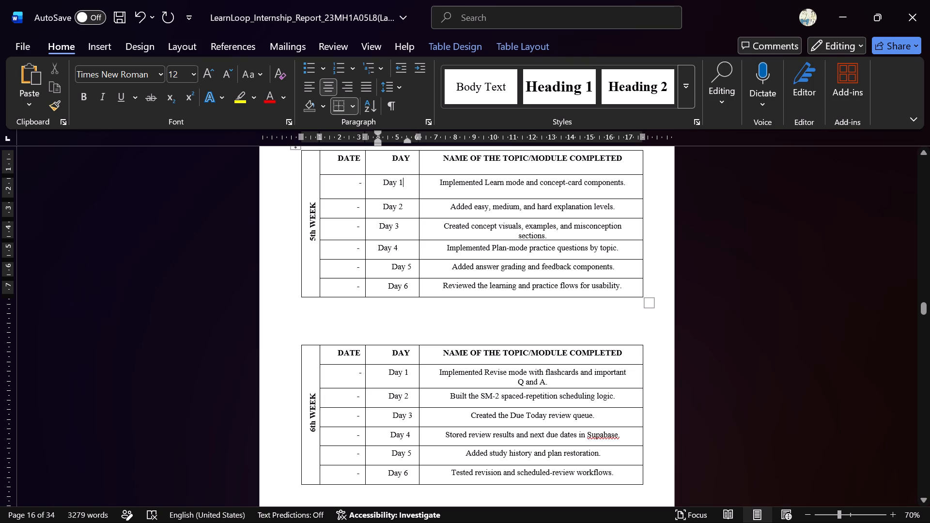
Increase the left indent of the Day 3 cell in the 5th Week table to line its label up with Day 1 and Day 2.
left_click(398, 225)
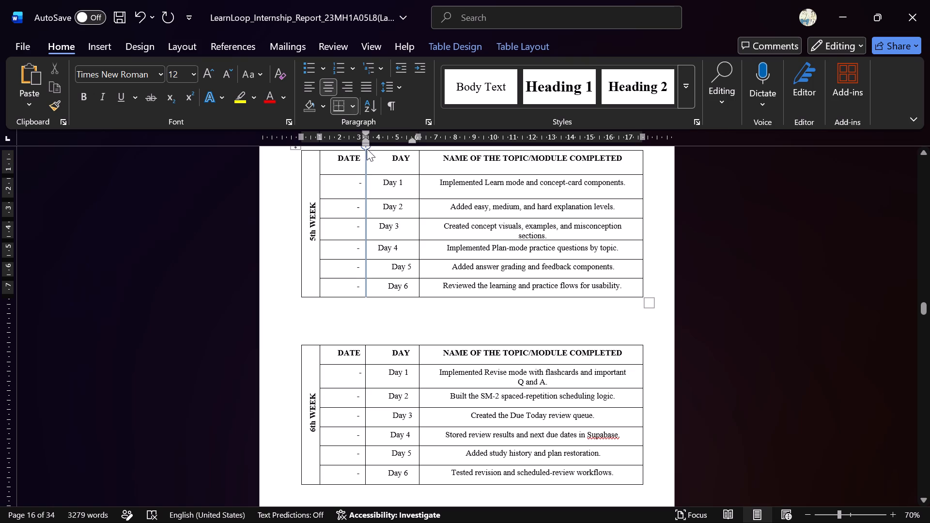
left_click_drag(365, 145, 371, 145)
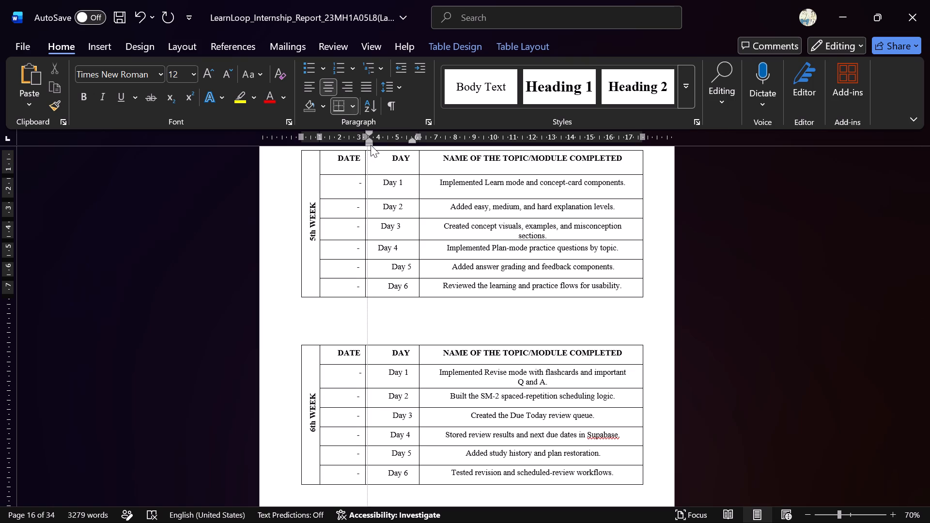
left_click_drag(371, 145, 372, 145)
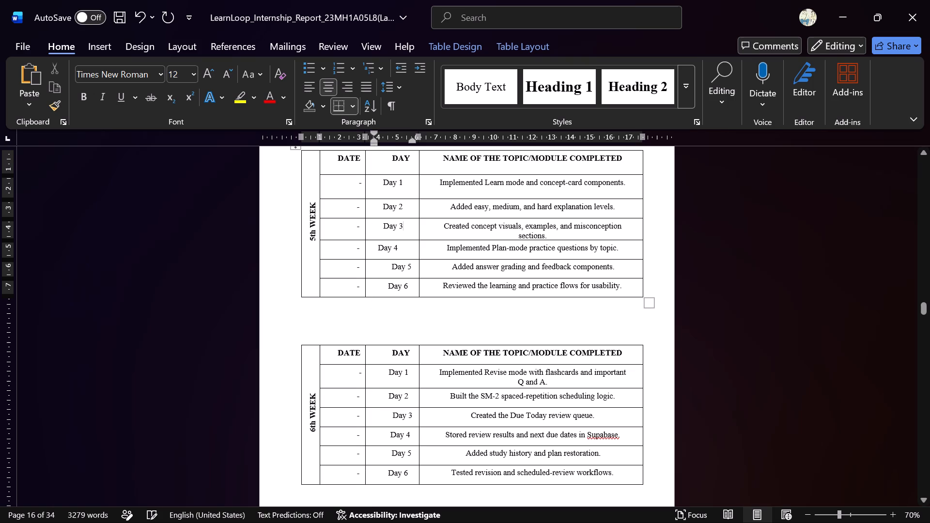
Increase the left indent of the Day 4 cell in the 5th Week table to line its label up with the labels above.
left_click(398, 248)
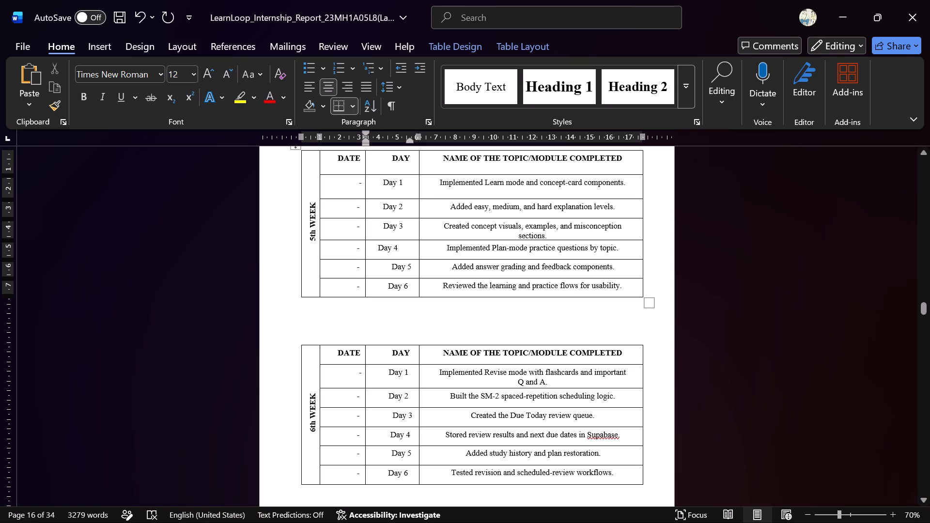
left_click_drag(365, 143, 367, 142)
left_click_drag(367, 142, 372, 142)
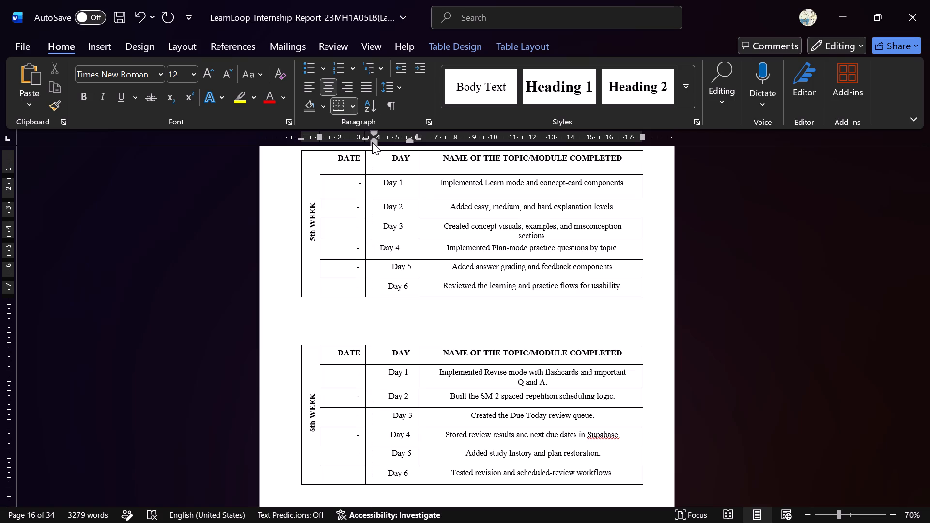
left_click_drag(372, 142, 375, 144)
left_click_drag(375, 144, 374, 144)
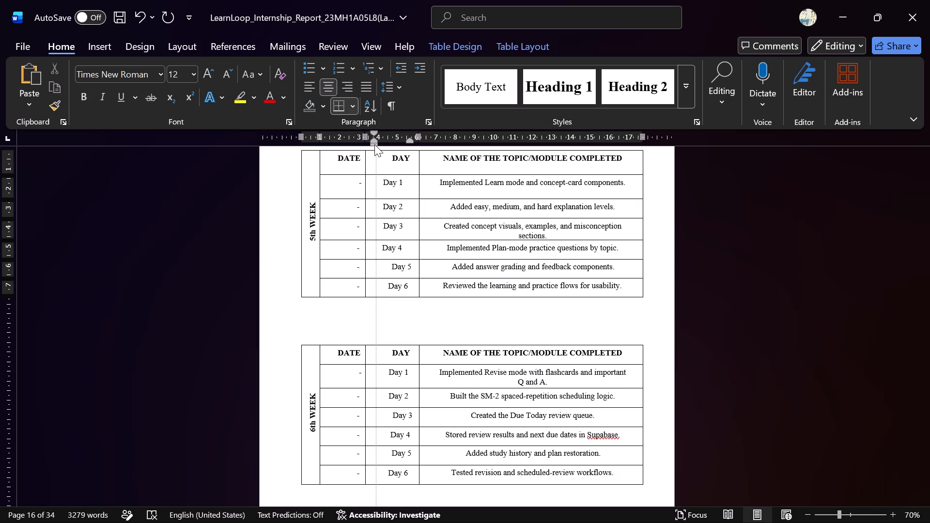
Fine-tune the left indent of the Day 4 cell in the 5th Week table to match the labels above.
left_click_drag(374, 144, 372, 143)
Pull in the right indent and reduce the left indent of the Day 5 cell in the 5th Week table to line its label up with Day 4.
left_click(410, 264)
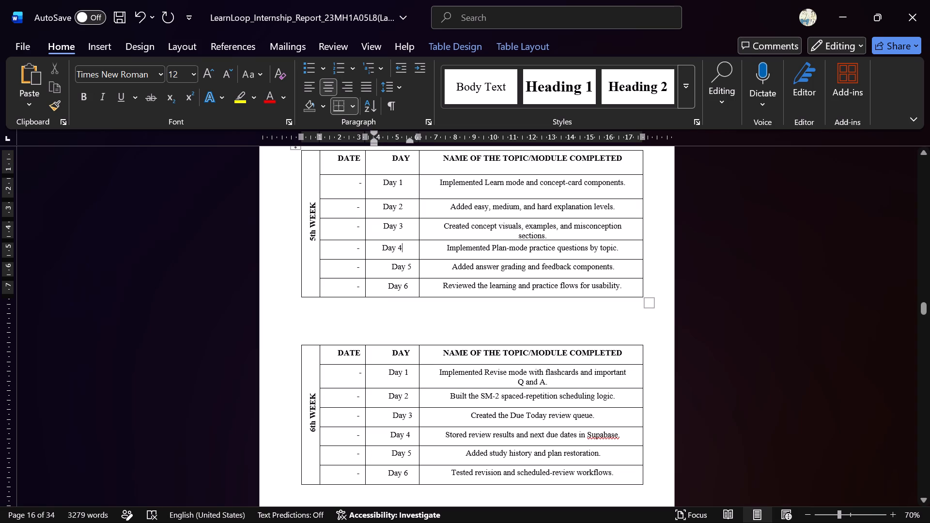
left_click_drag(416, 142, 401, 145)
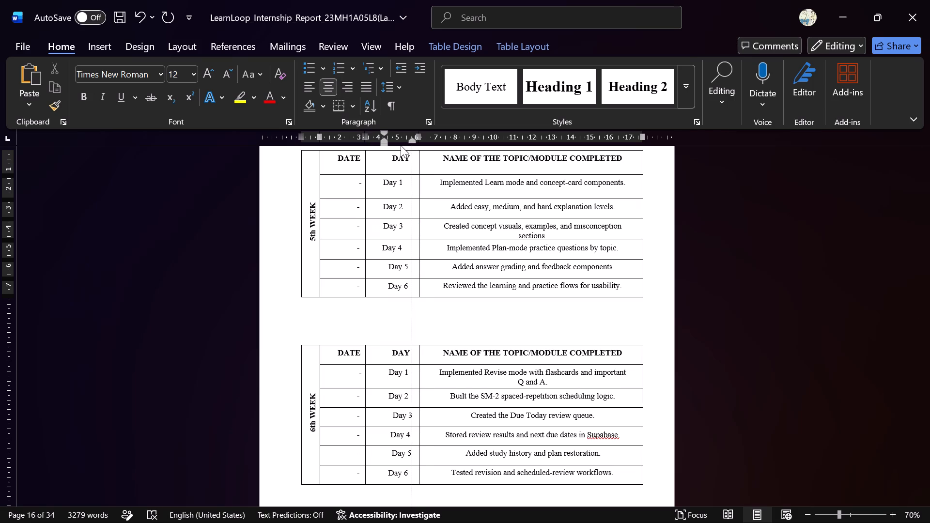
left_click_drag(401, 145, 403, 138)
left_click_drag(403, 138, 390, 143)
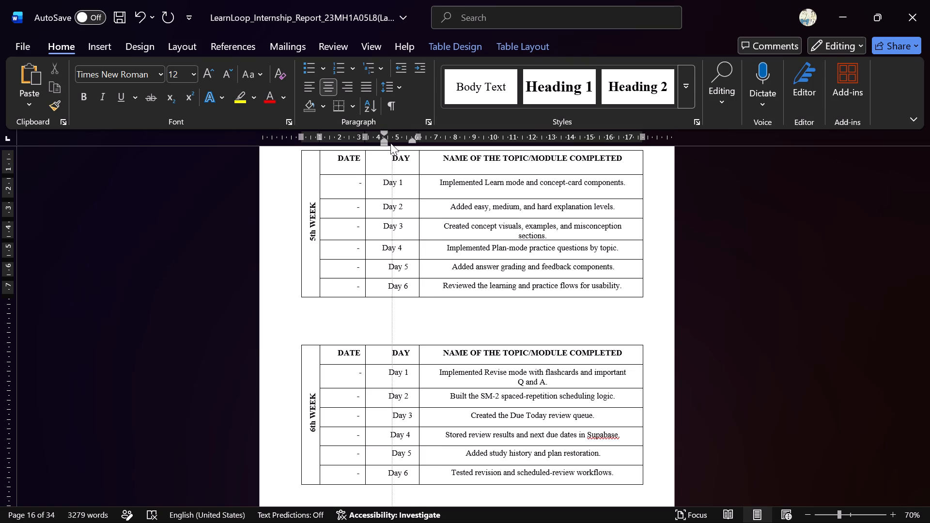
left_click_drag(390, 143, 375, 142)
left_click_drag(375, 142, 375, 142)
left_click(414, 262)
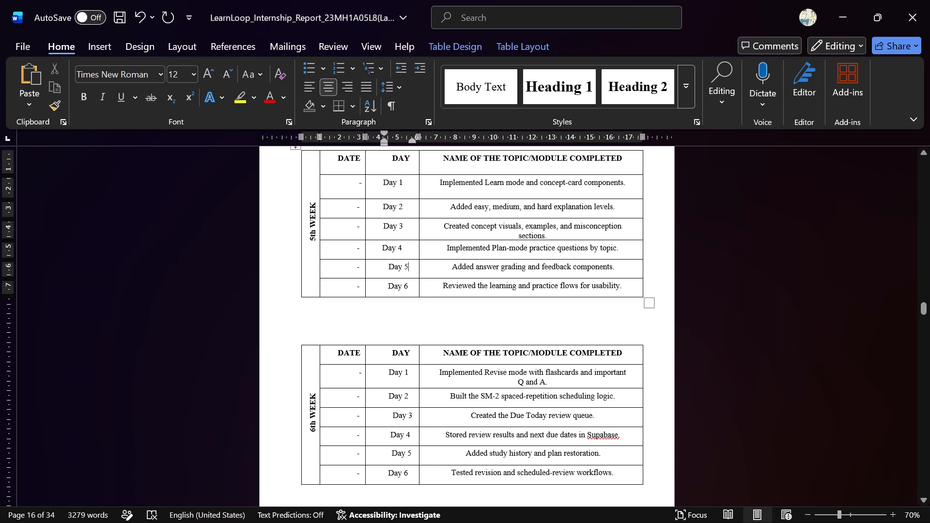
left_click_drag(412, 141, 401, 138)
left_click_drag(381, 143, 377, 143)
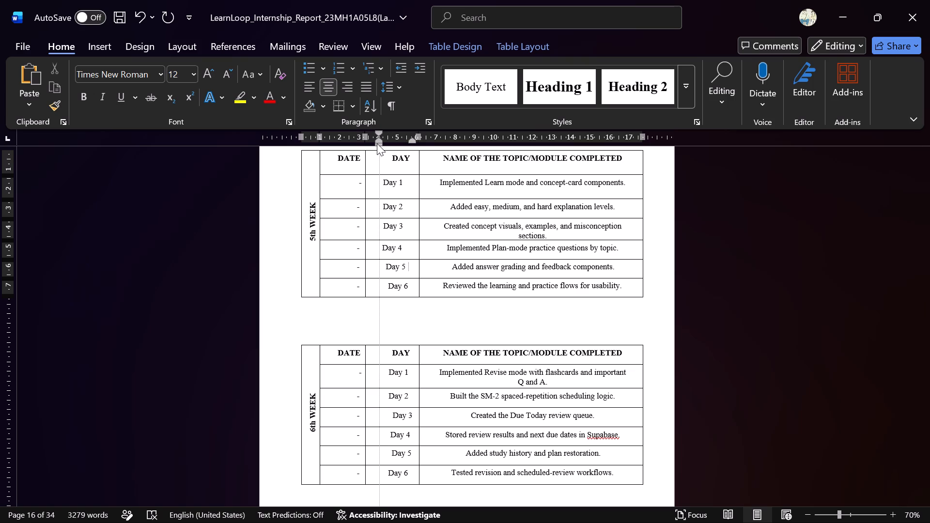
left_click_drag(377, 143, 371, 143)
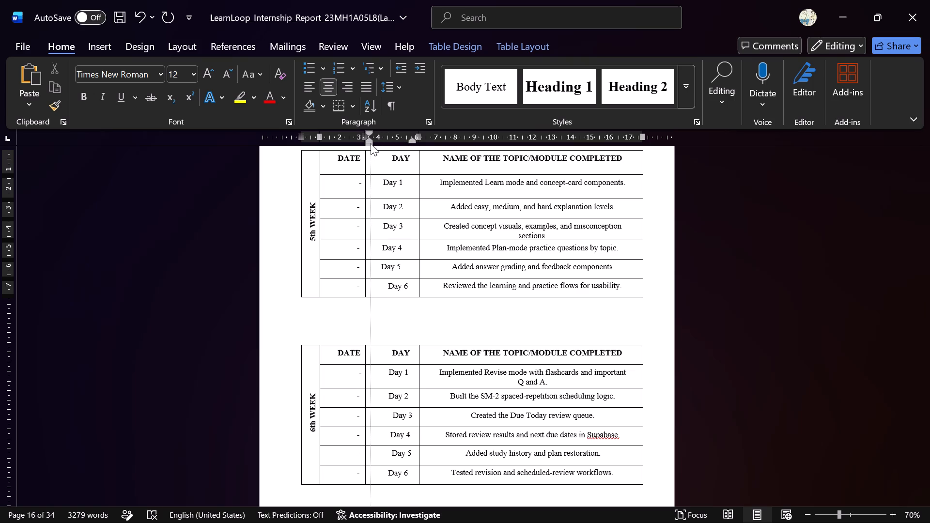
left_click_drag(371, 143, 372, 143)
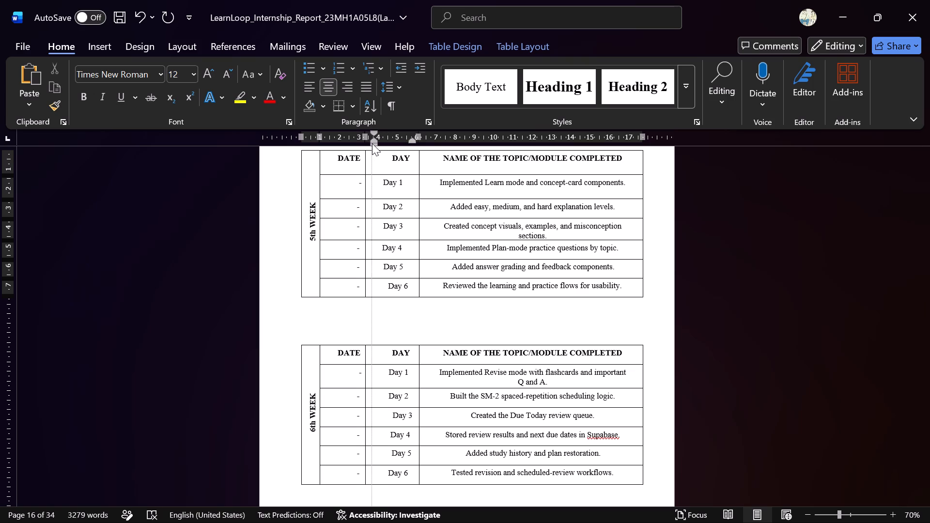
left_click_drag(372, 143, 372, 143)
left_click_drag(372, 143, 372, 143)
Pull in the right indent of the Day 6 cell in the 5th Week table to line its label up with Day 5.
left_click(411, 284)
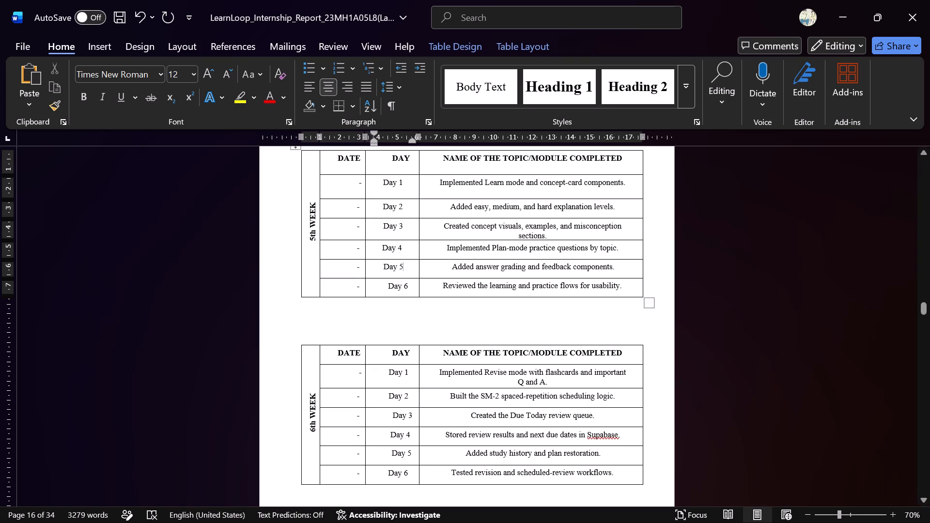
left_click_drag(418, 141, 408, 140)
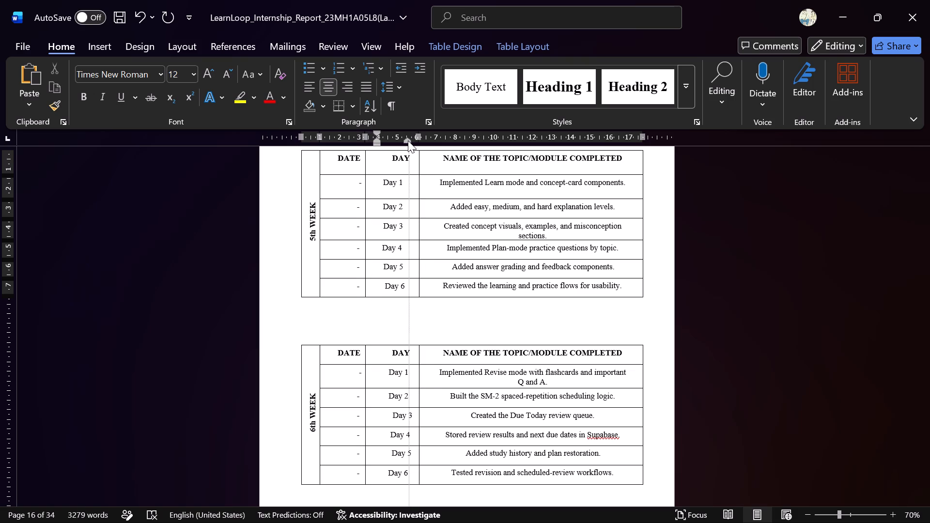
left_click_drag(408, 140, 408, 138)
Centre-align the Day 1 to Day 6 cells in the 6th Week table.
scroll(410, 307, "down", 2)
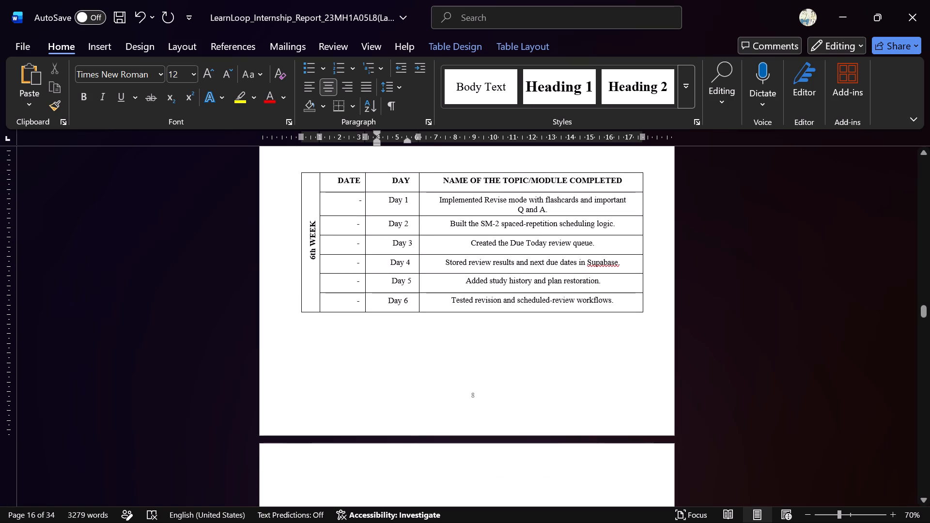
left_click_drag(408, 305, 380, 205)
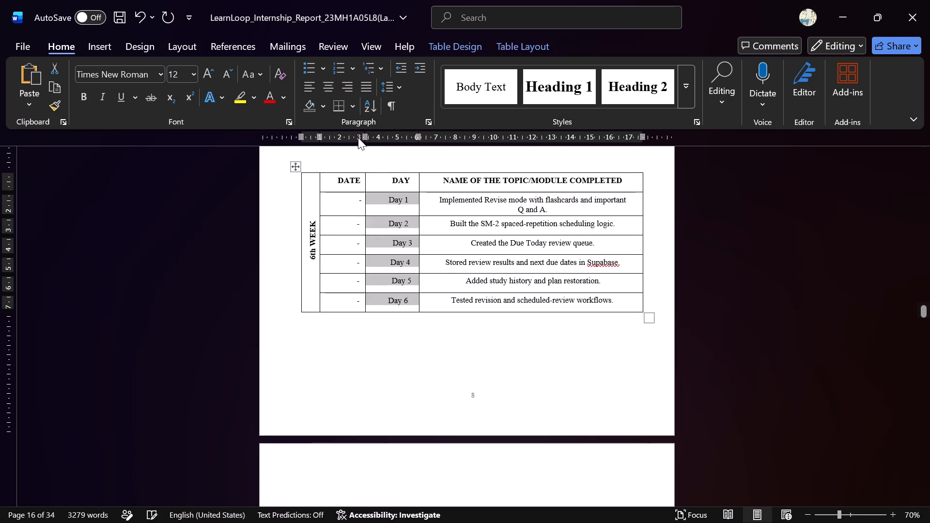
left_click(330, 87)
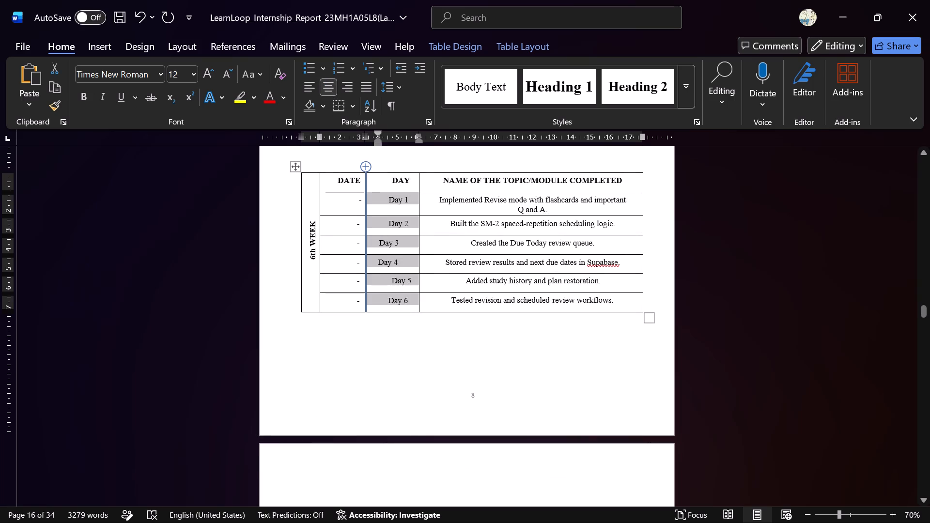
Extend the right indent of the Day 3 cell in the 6th Week table outward to line its label up with Day 1 and Day 2.
left_click(404, 265)
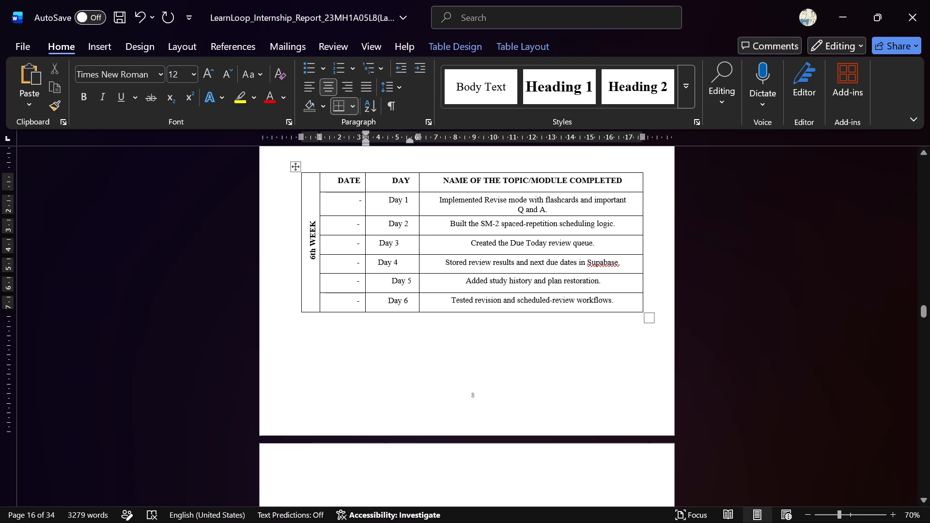
left_click(378, 241)
left_click_drag(412, 138, 427, 139)
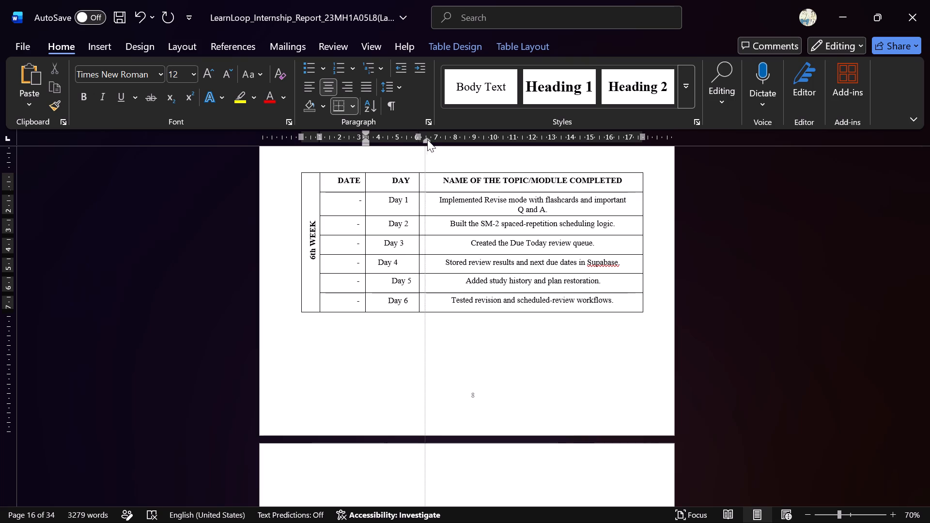
left_click_drag(427, 139, 429, 138)
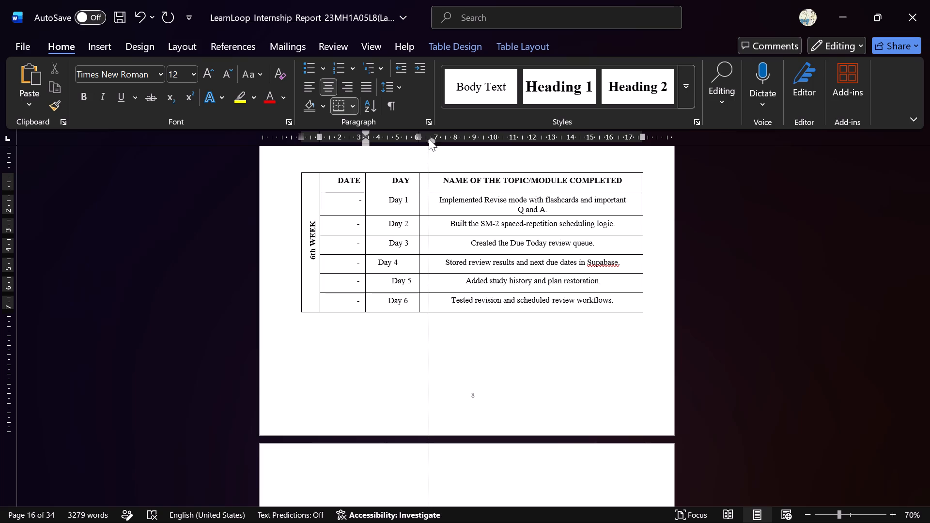
left_click_drag(429, 138, 429, 136)
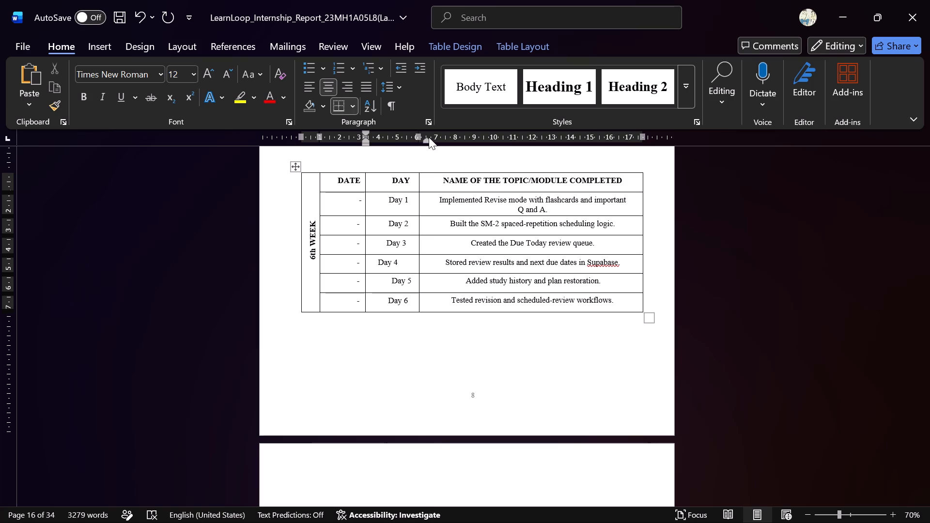
left_click(427, 138)
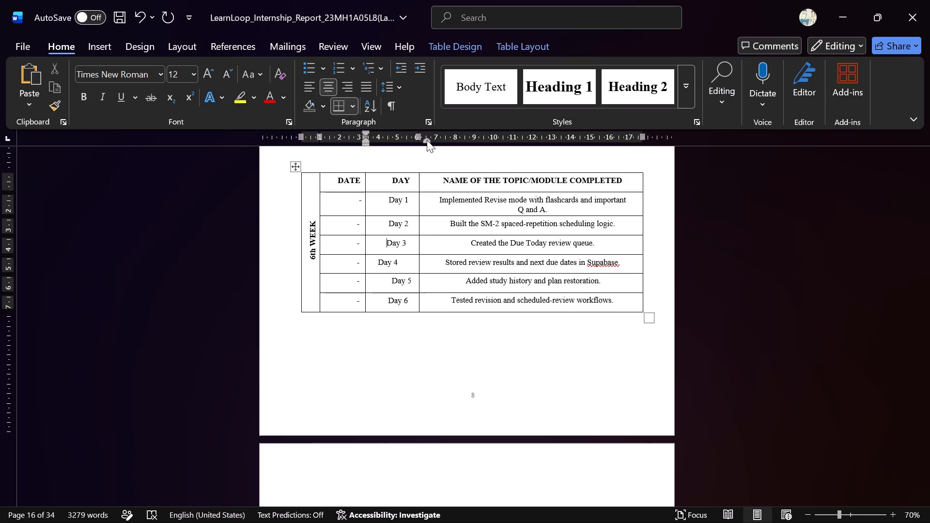
left_click(427, 140)
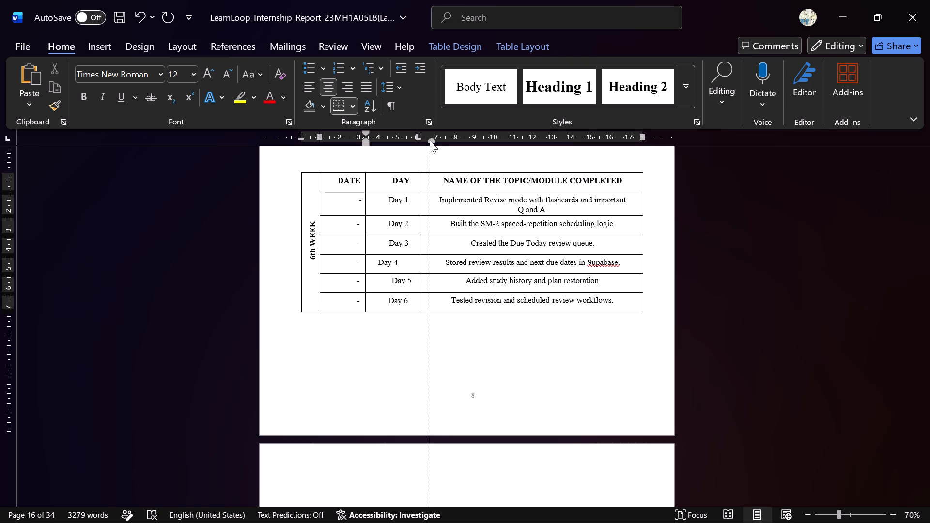
left_click(429, 140)
Increase the left indent and extend the right indent outward for the Day 4 cell in the 6th Week table, lining its label up with Day 3.
left_click(378, 261)
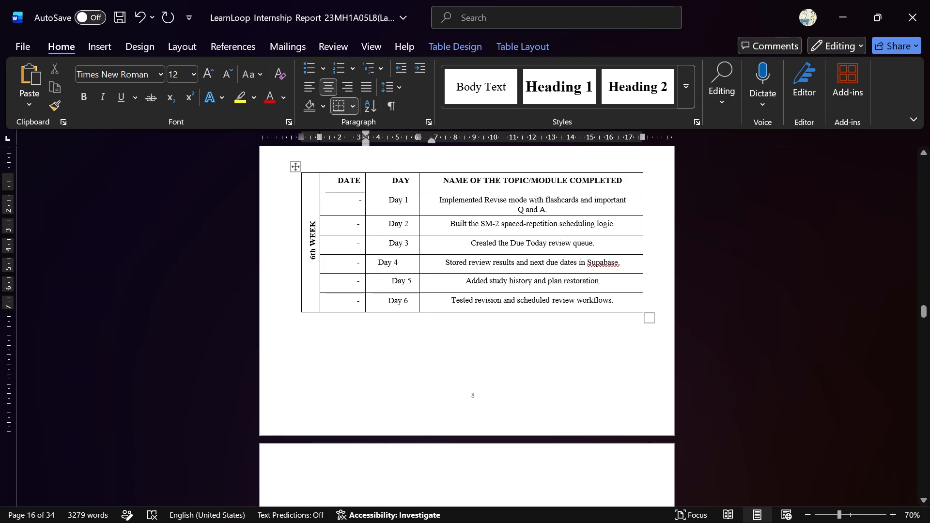
left_click_drag(366, 143, 388, 145)
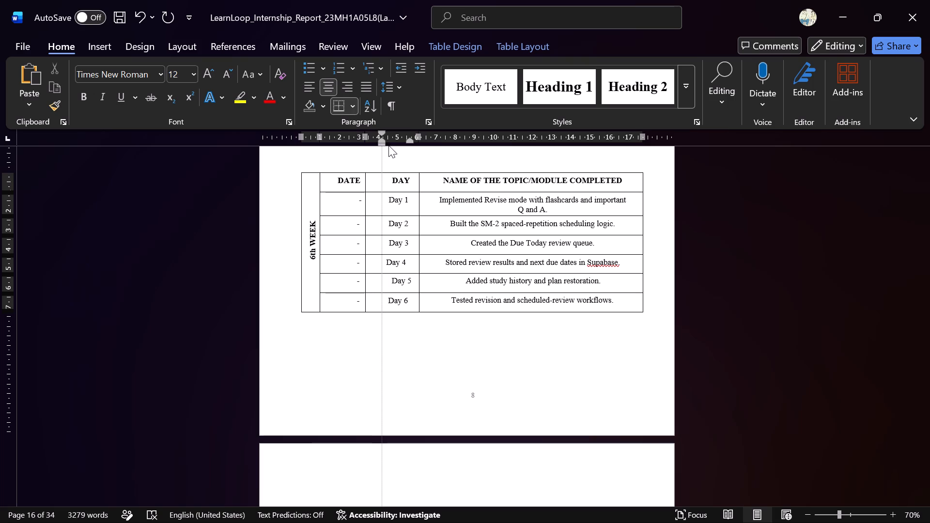
left_click_drag(388, 145, 394, 147)
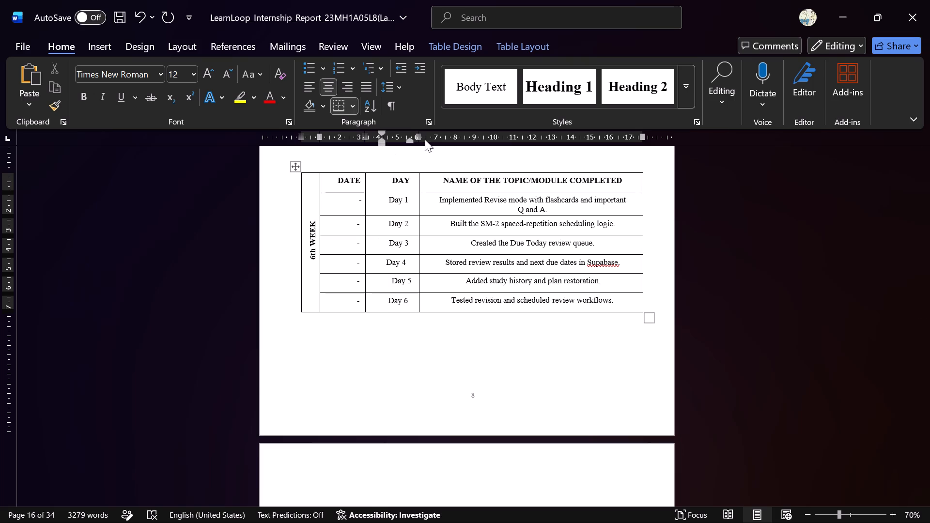
left_click_drag(409, 138, 413, 138)
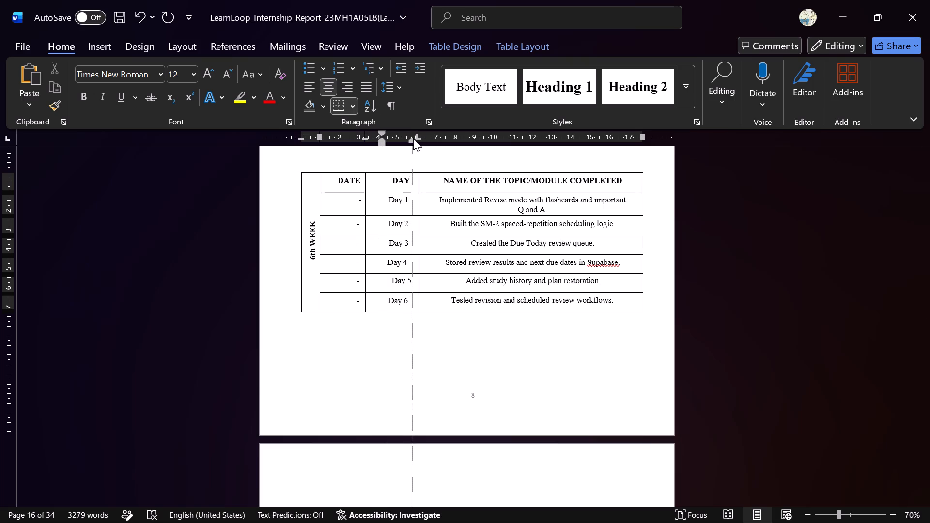
left_click_drag(413, 138, 414, 139)
left_click(414, 139)
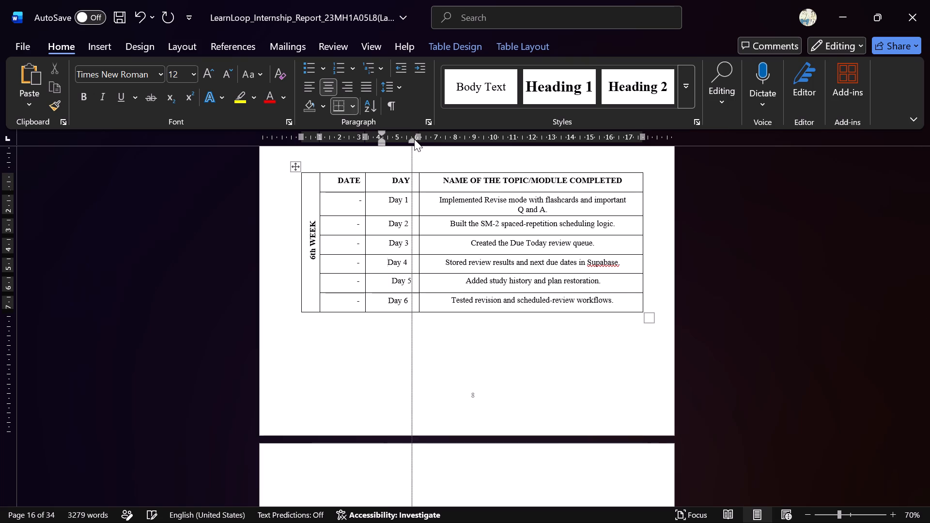
left_click(416, 139)
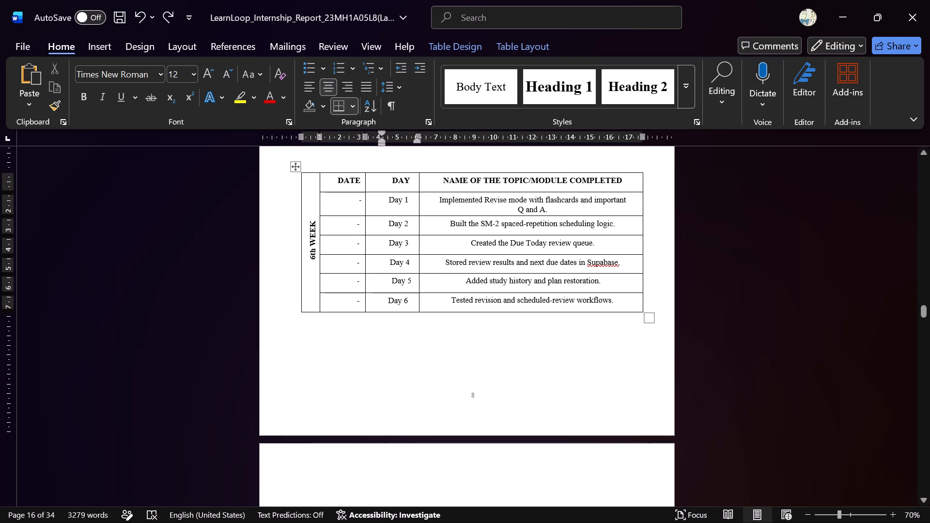
Adjust the left indent of the Day 6 cell in the 6th Week table to line its label up with Day 1 through Day 4.
left_click(386, 298)
left_click_drag(374, 145, 377, 145)
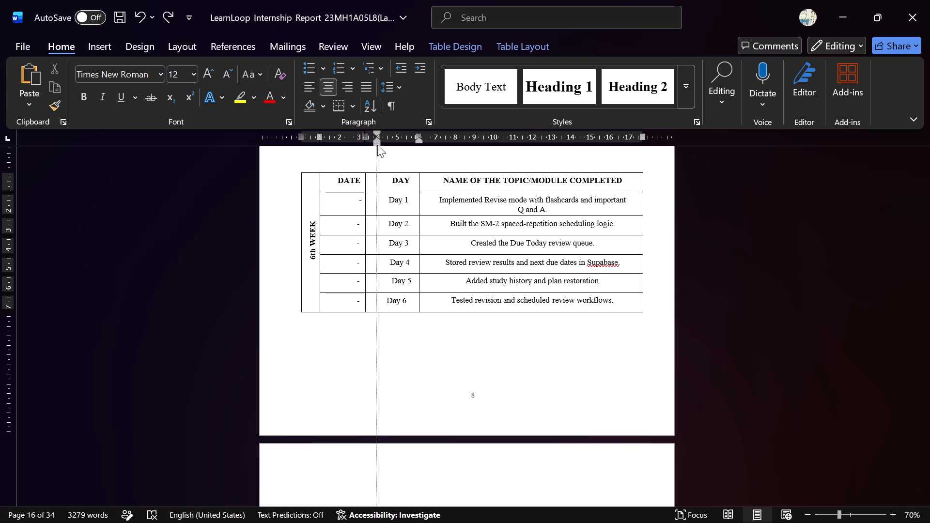
left_click_drag(377, 145, 380, 147)
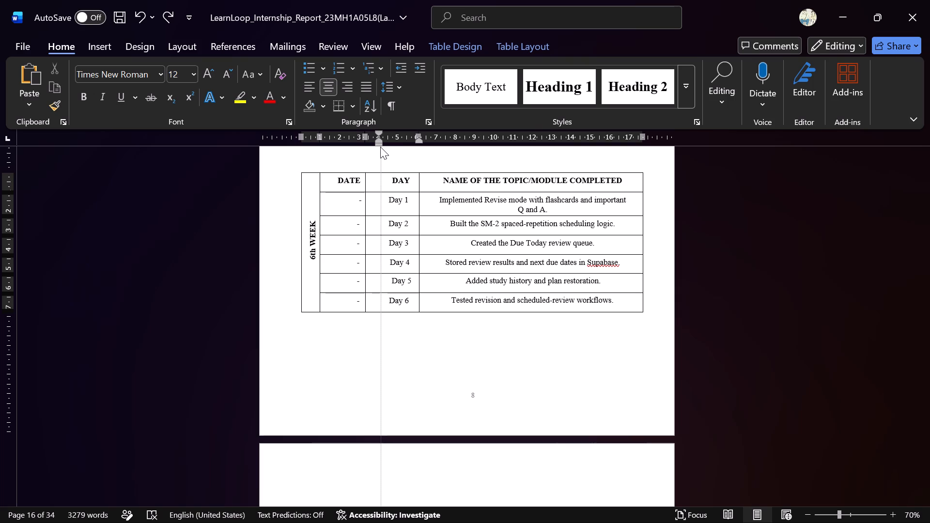
left_click_drag(380, 147, 379, 145)
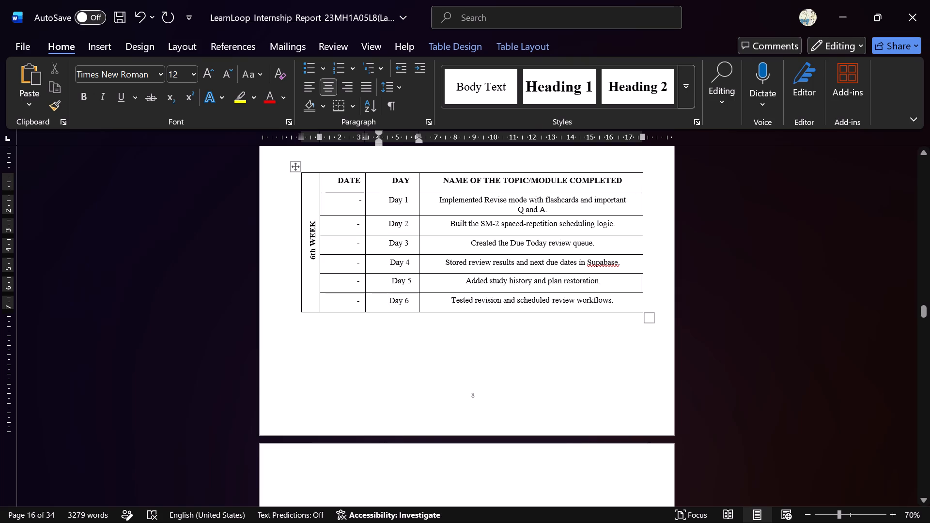
Reduce the left indent of the Day 5 cell in the 6th Week table to line its label up with the other days.
left_click(409, 285)
left_click(411, 283)
left_click(381, 146)
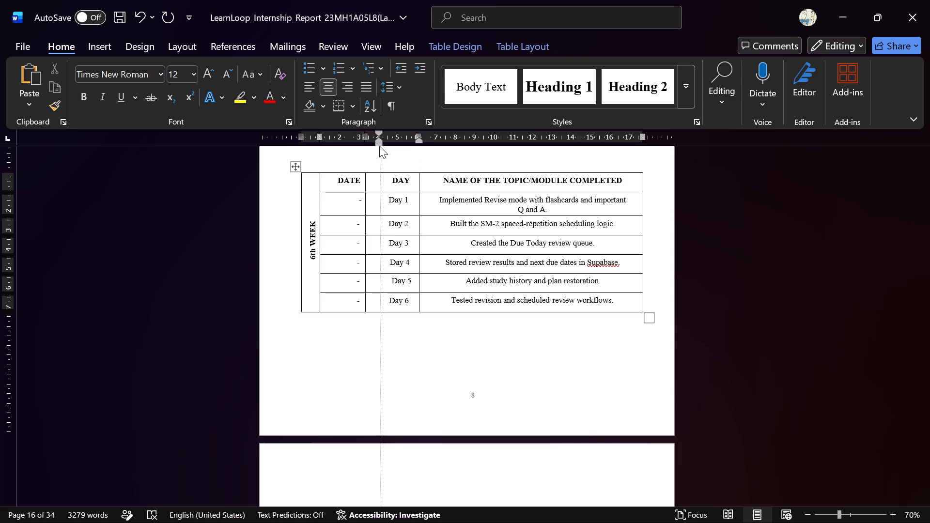
Centre-align the Day 1 to Day 6 cells in the 4th Week table.
scroll(392, 242, "up", 2)
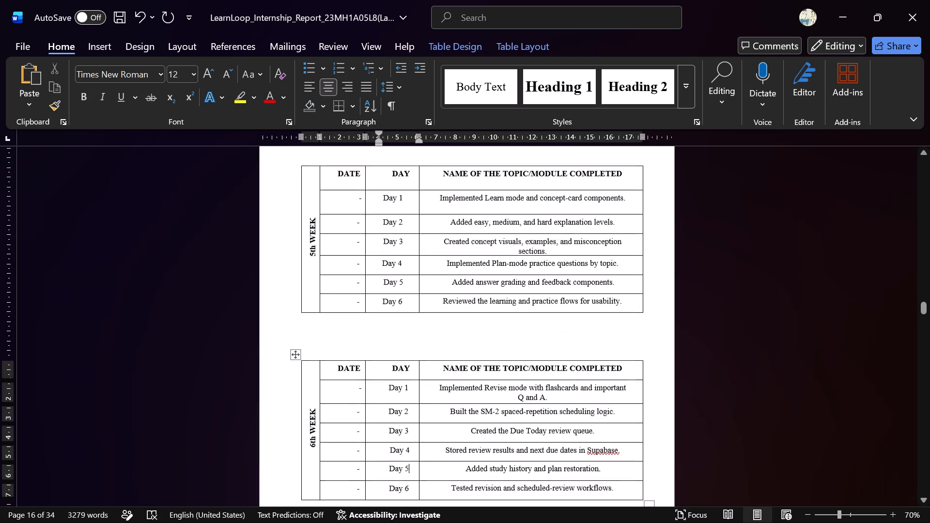
scroll(392, 242, "up", 3)
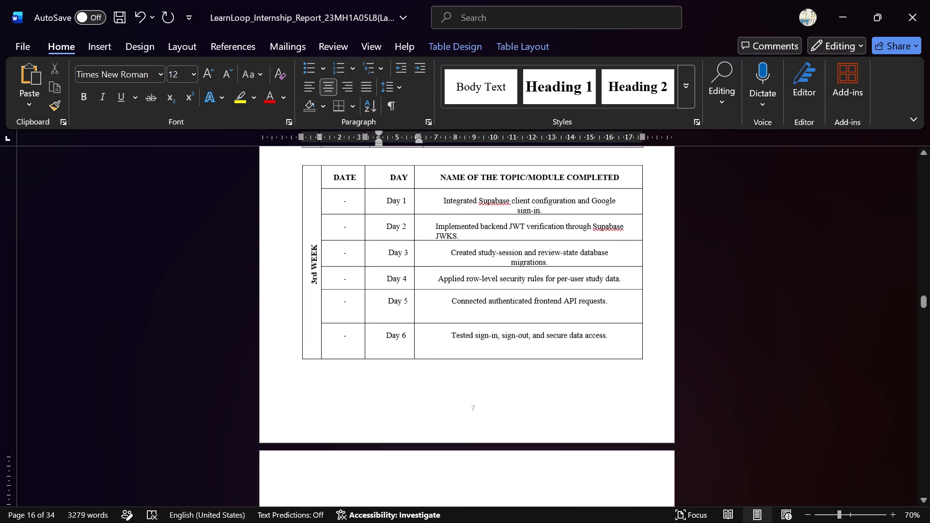
scroll(392, 242, "up", 5)
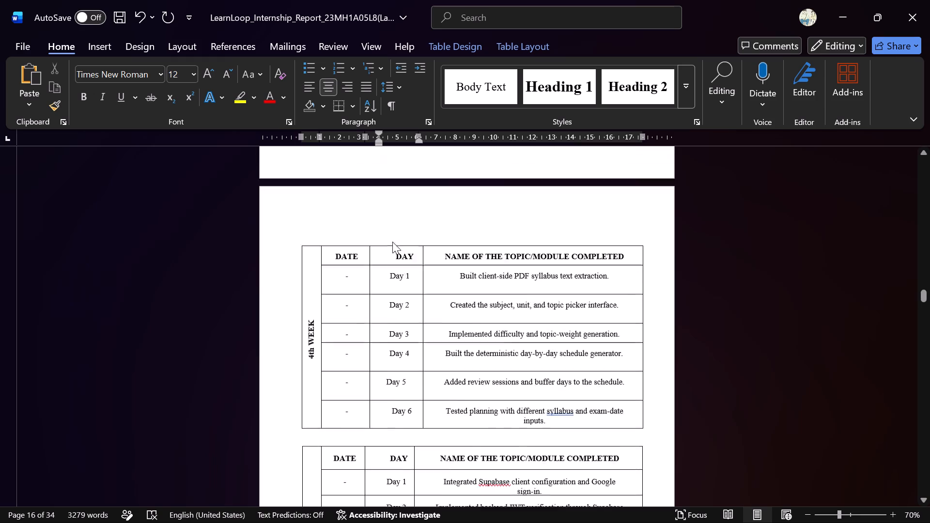
scroll(392, 242, "up", 2)
scroll(392, 242, "down", 1)
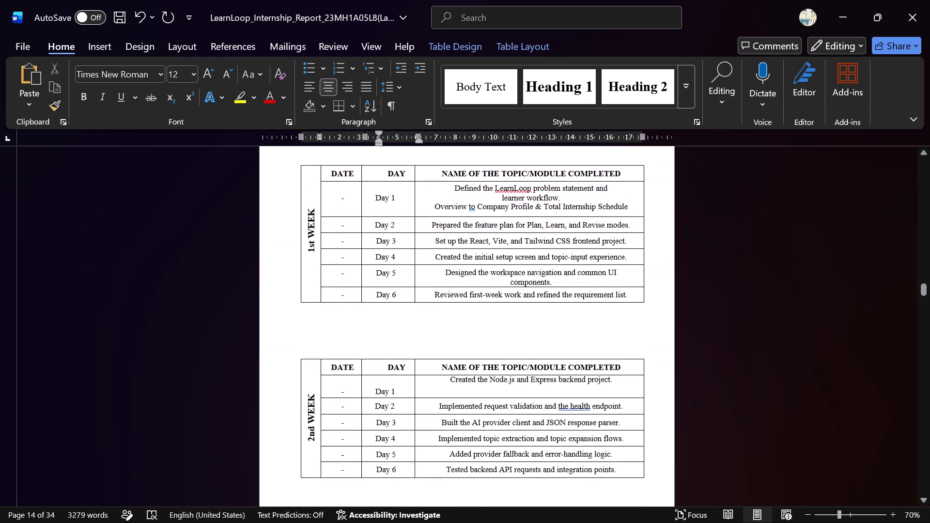
scroll(392, 242, "down", 2)
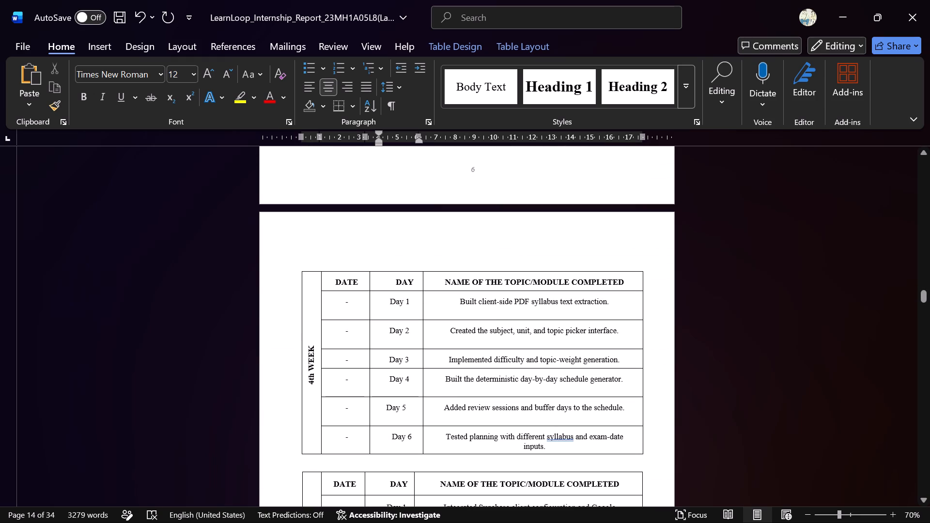
left_click_drag(413, 445, 381, 331)
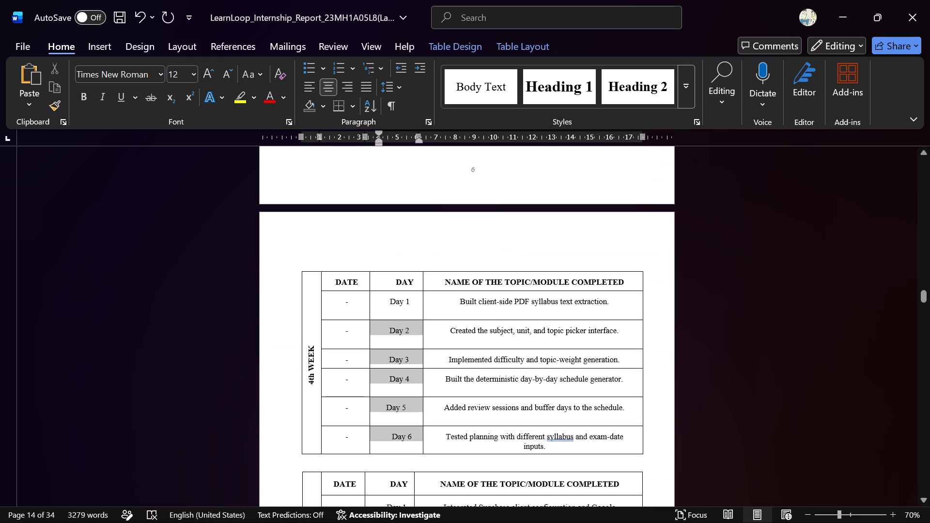
left_click_drag(381, 331, 375, 314)
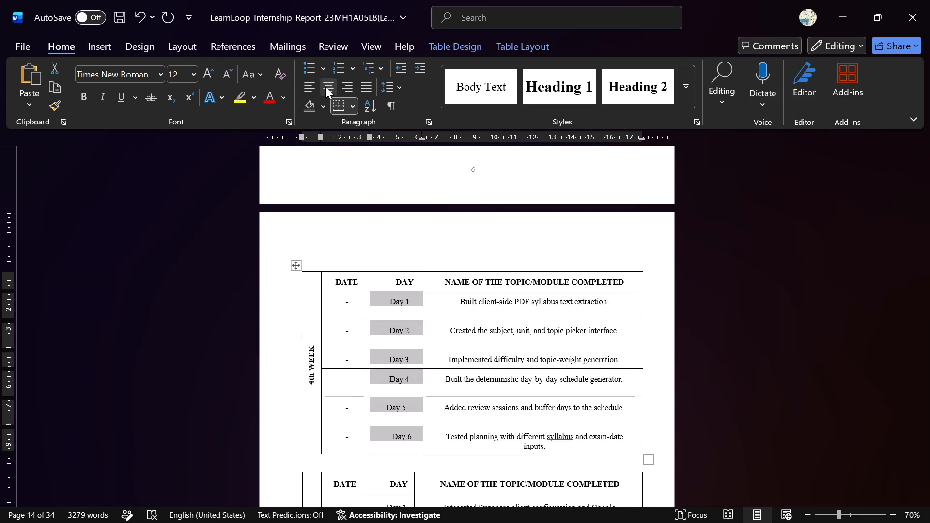
left_click(325, 87)
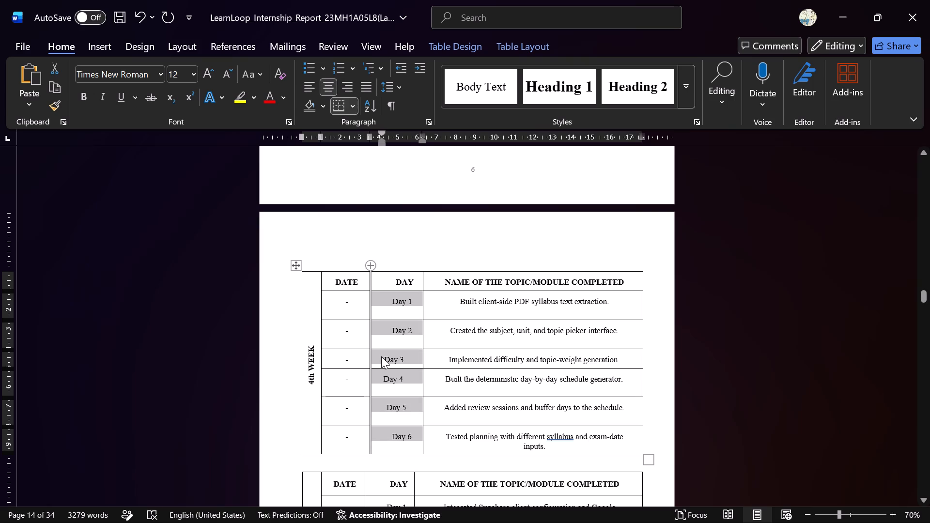
Extend the right indent of the Day 3 cell in the 4th Week table outward to line its label up with Day 1 and Day 2.
left_click(381, 356)
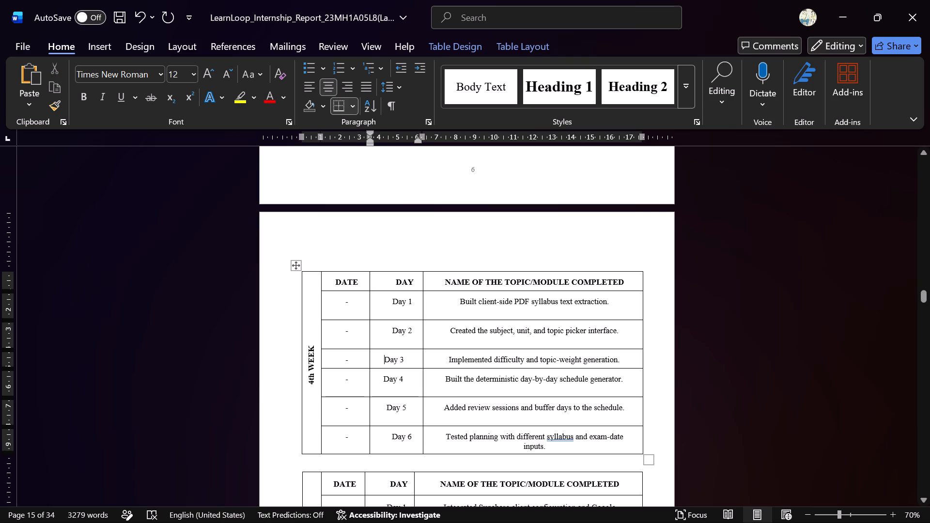
left_click(384, 361)
left_click_drag(416, 139, 418, 139)
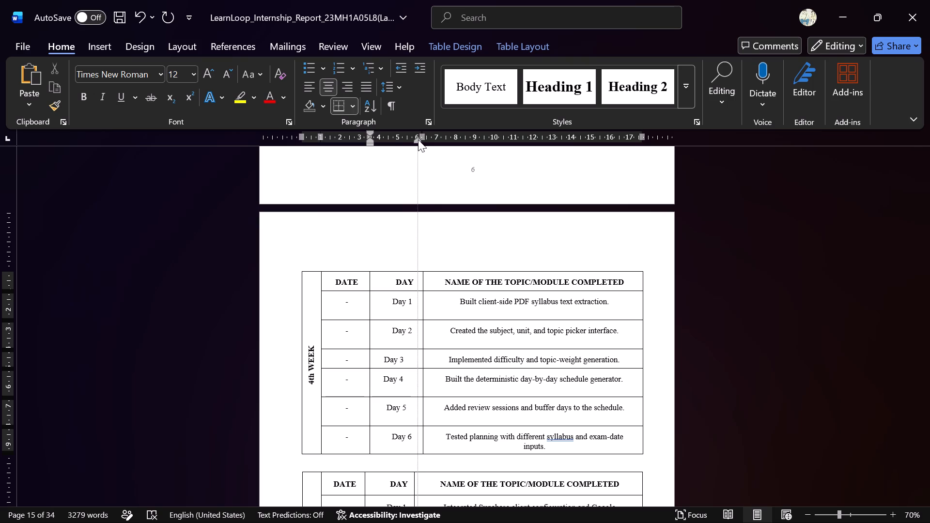
left_click_drag(418, 139, 433, 141)
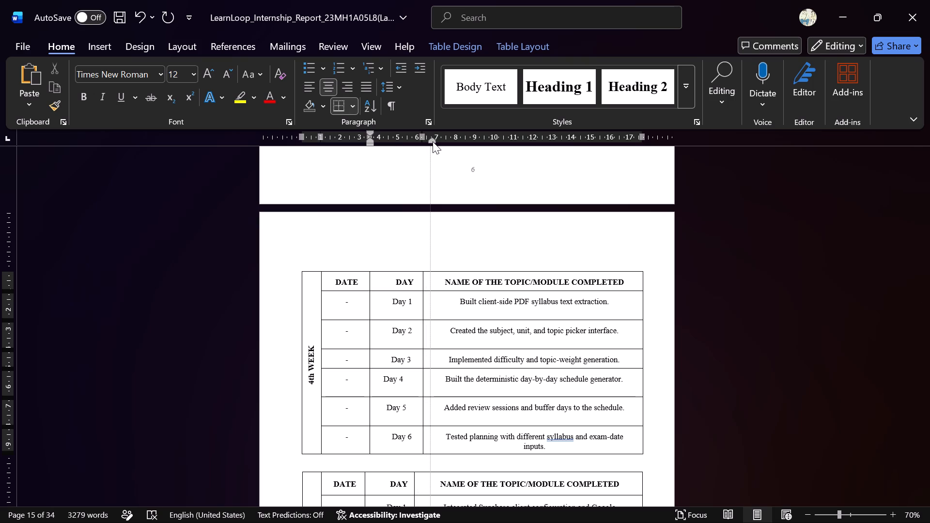
left_click_drag(433, 141, 429, 139)
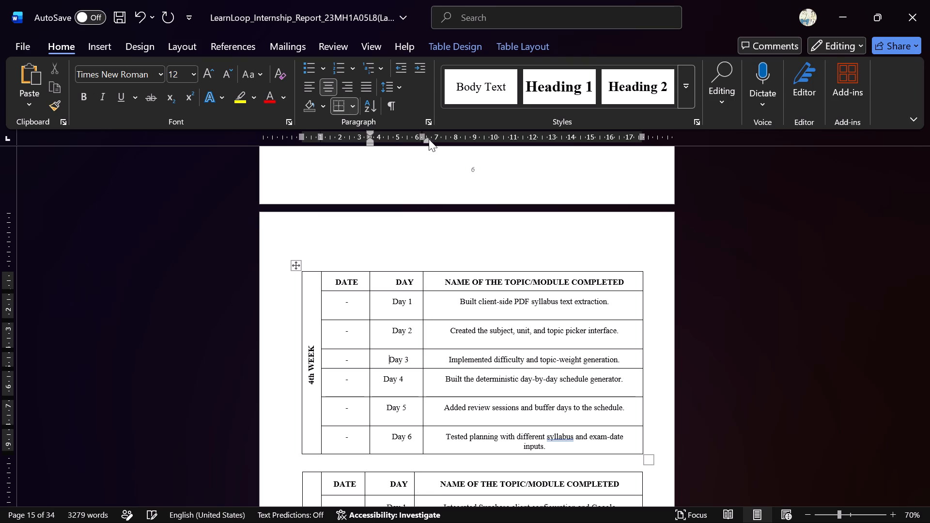
left_click(426, 137)
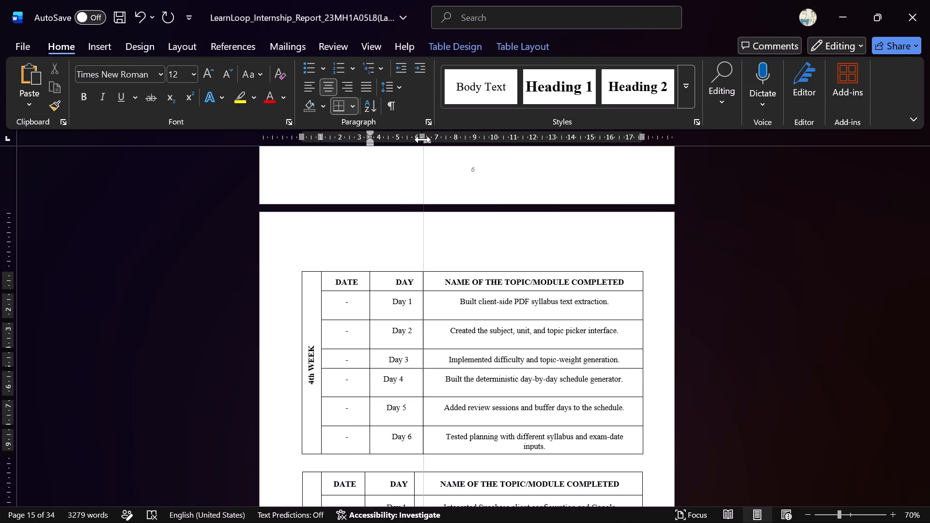
left_click(425, 140)
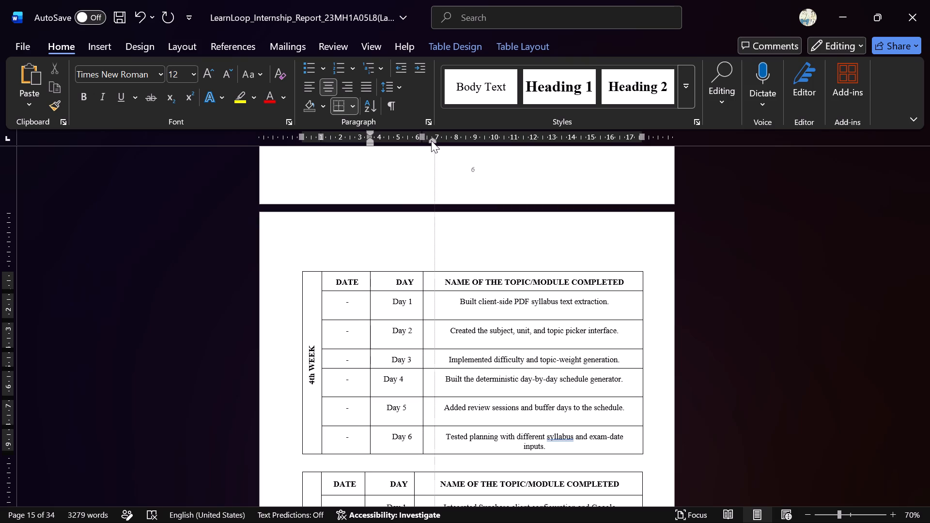
left_click(429, 139)
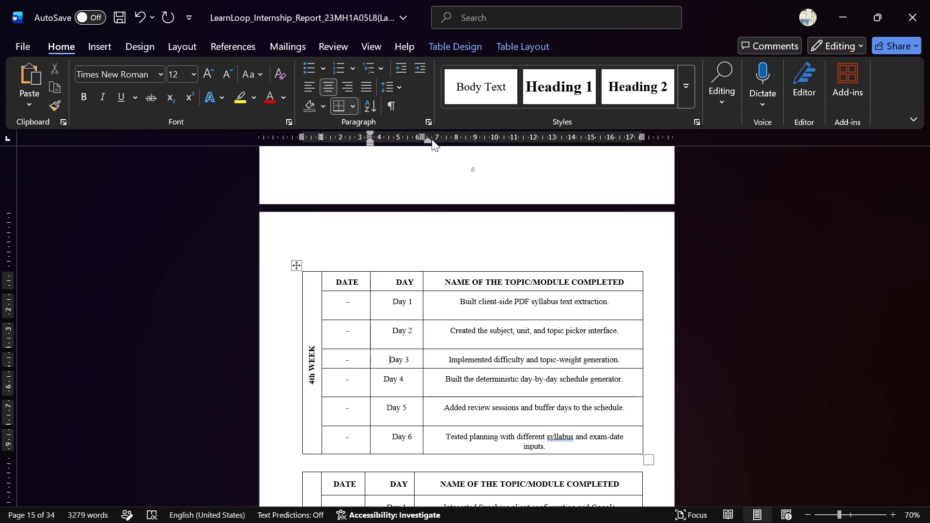
left_click(417, 69)
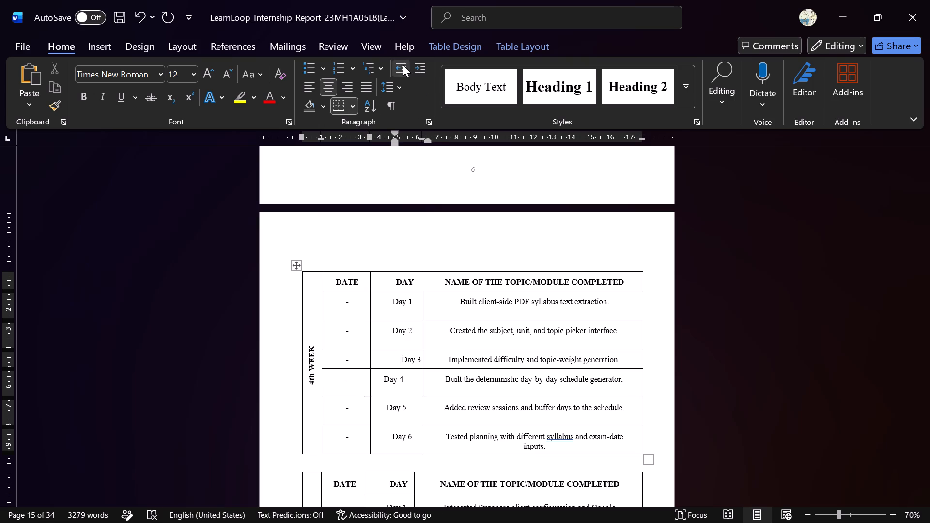
left_click(403, 64)
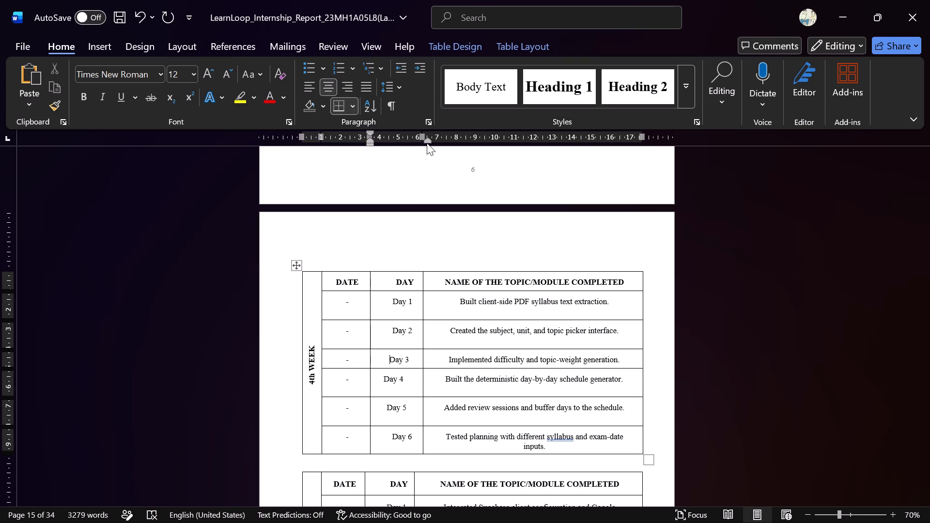
left_click(427, 143)
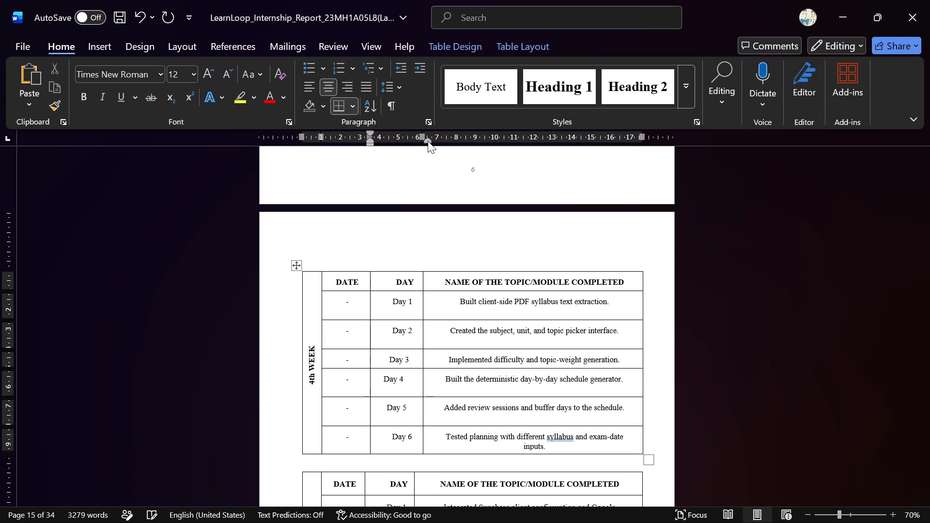
left_click(428, 141)
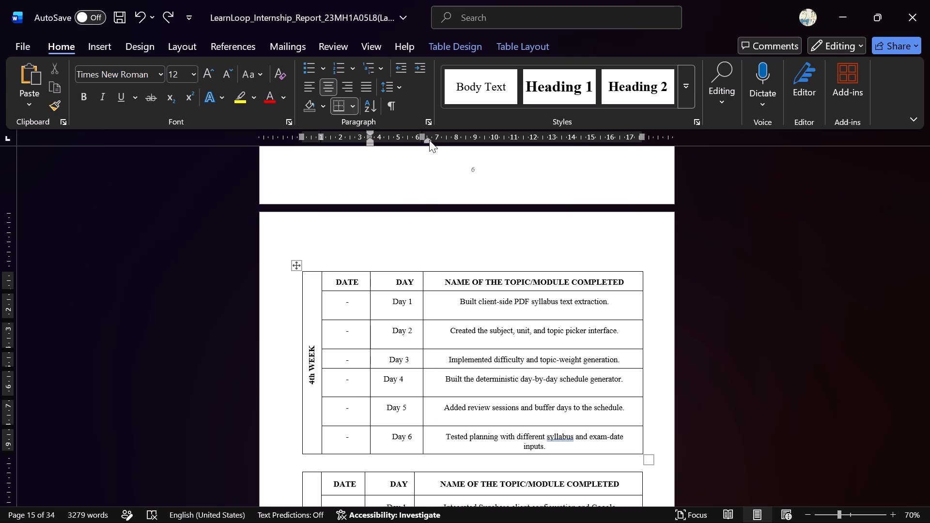
left_click(429, 140)
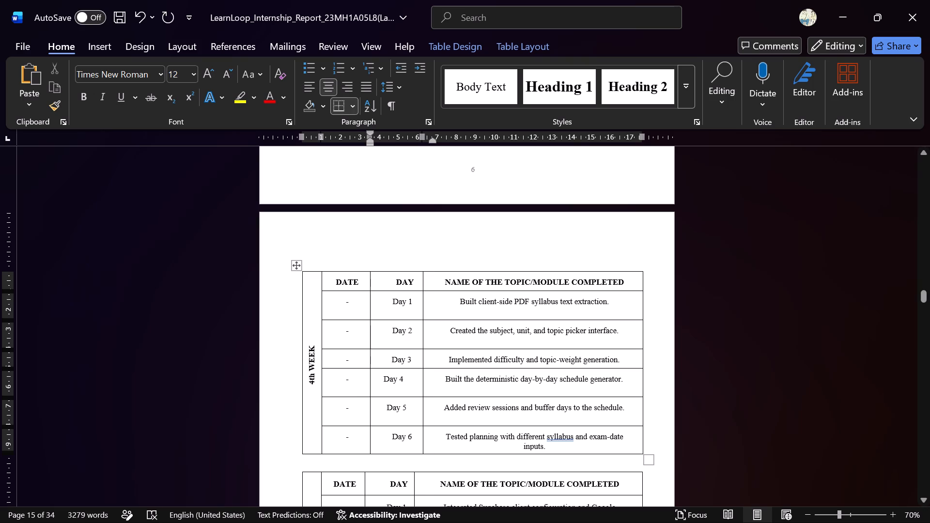
Extend the right indent of the Day 4 cell in the 4th Week table outward to line its label up with Day 3.
left_click(380, 379)
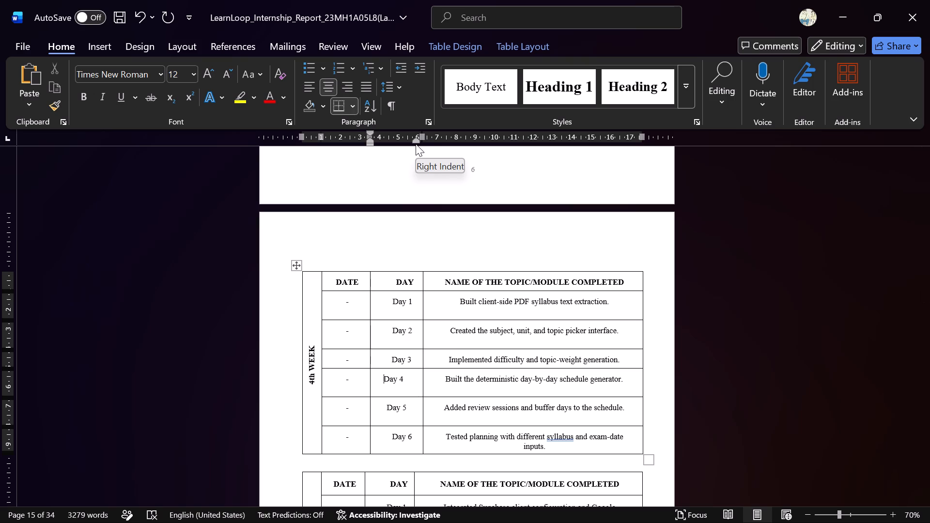
left_click_drag(416, 144, 429, 145)
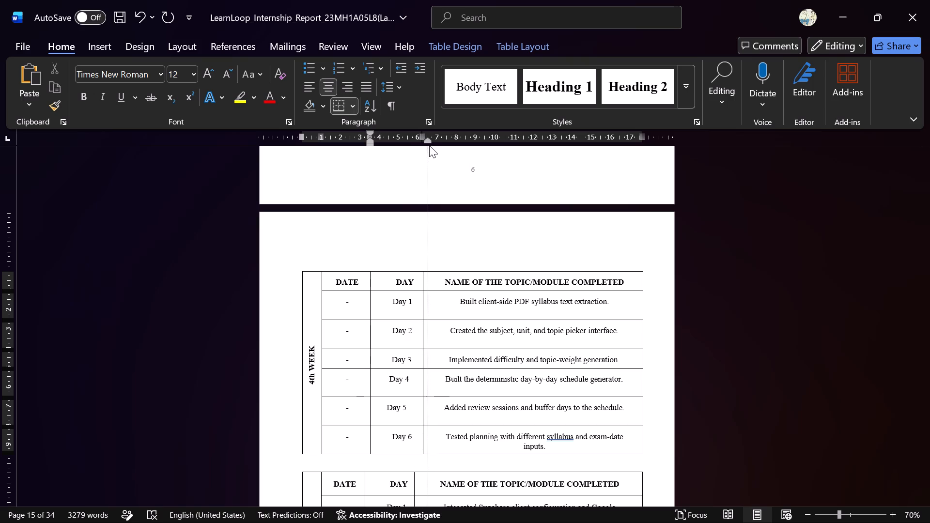
left_click_drag(429, 145, 431, 146)
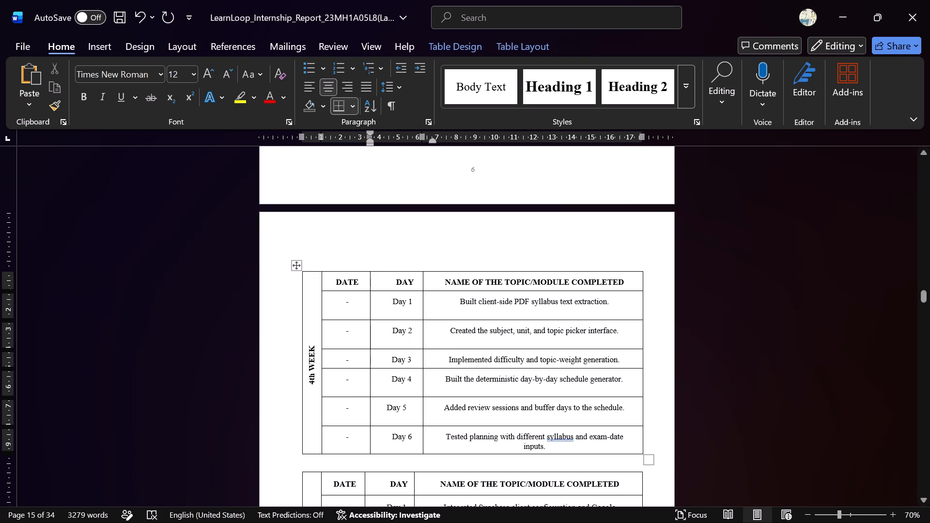
Extend the right indent of the Day 5 cell in the 4th Week table outward to line its label up with Day 4.
left_click(389, 408)
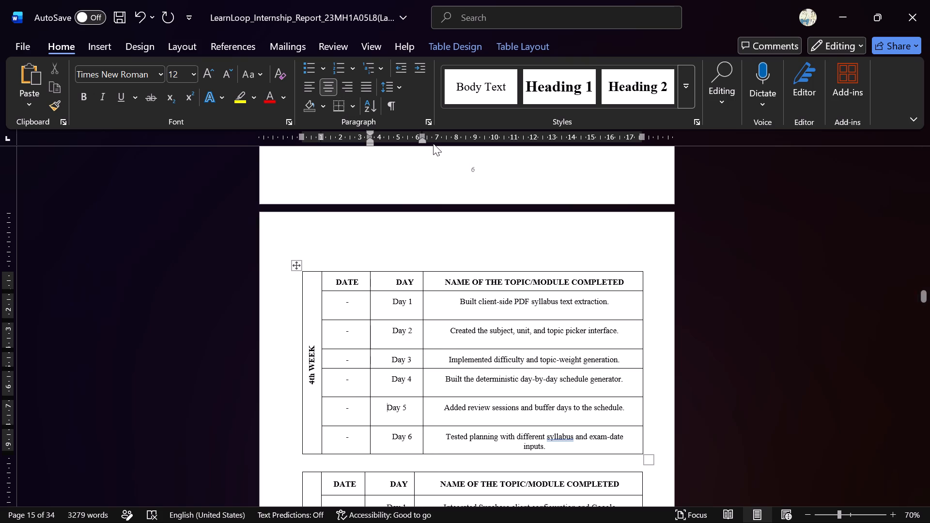
left_click(425, 143)
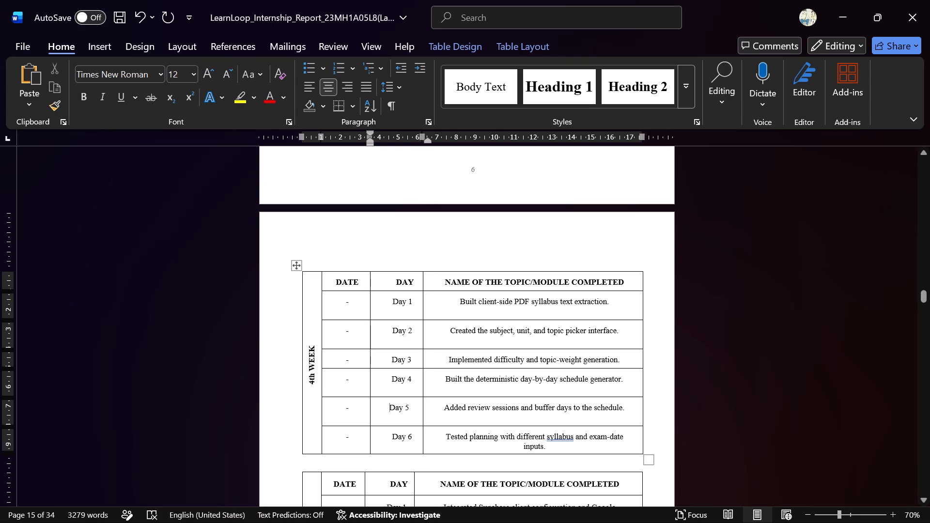
left_click(388, 407)
left_click(430, 141)
Move the left indent of the Day 3 cell in the 3rd Week table slightly outward.
scroll(405, 424, "down", 2)
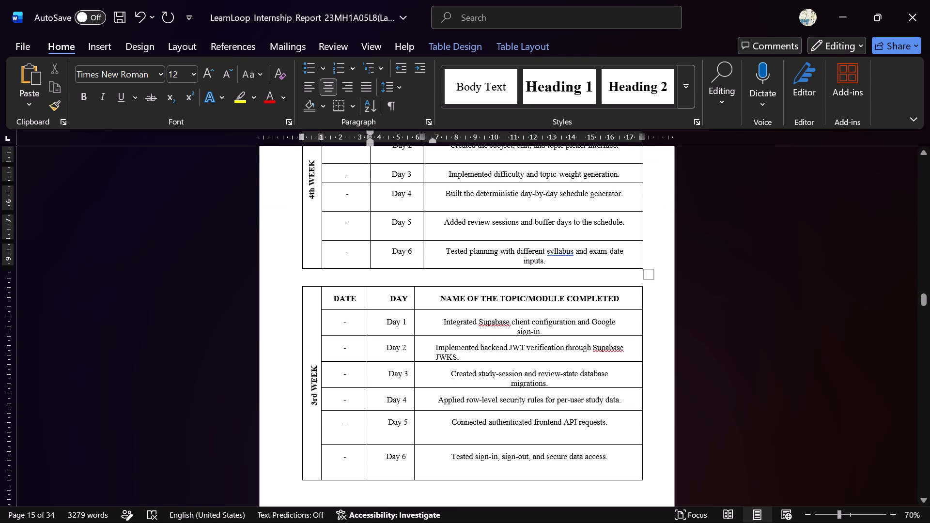
left_click(389, 369)
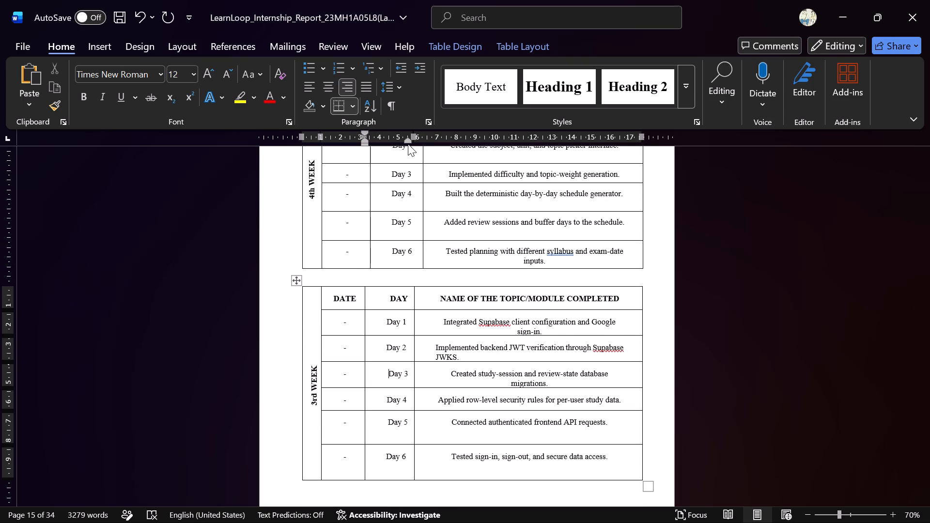
left_click(408, 144)
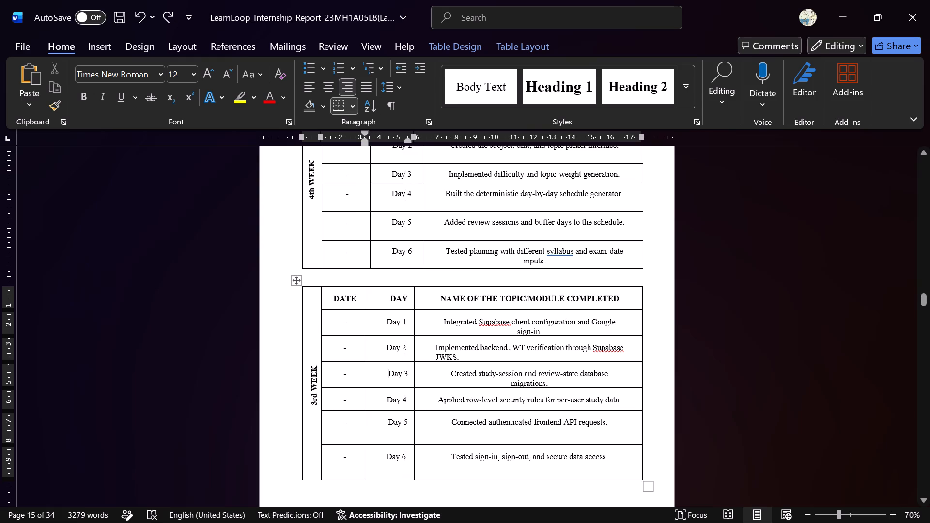
left_click(361, 144)
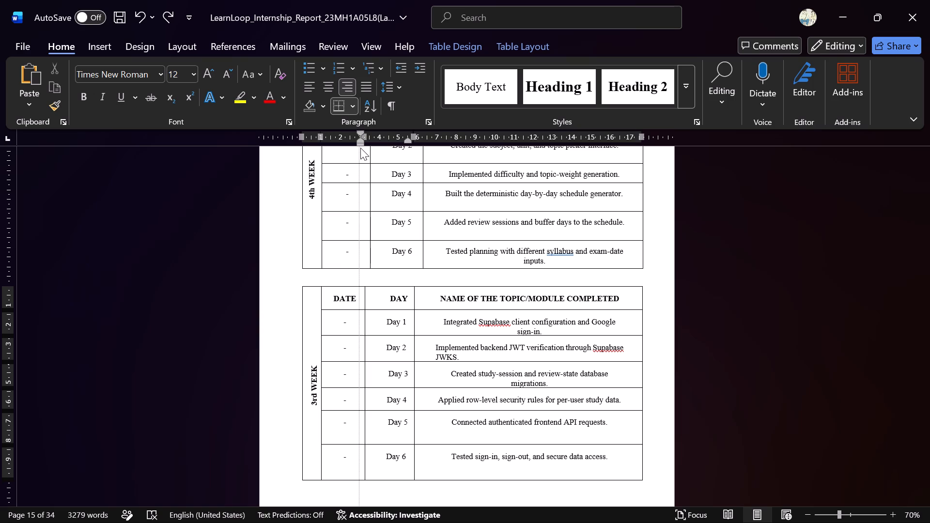
Centre-align the Day 1 to Day 6 labels in the DAY column of the 3rd Week table.
left_click_drag(406, 454, 383, 323)
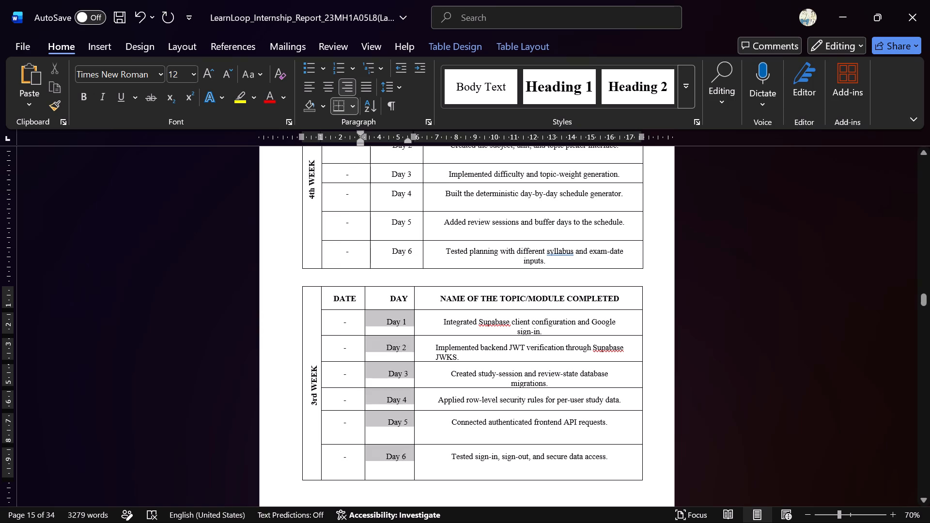
left_click_drag(383, 323, 378, 322)
left_click(327, 83)
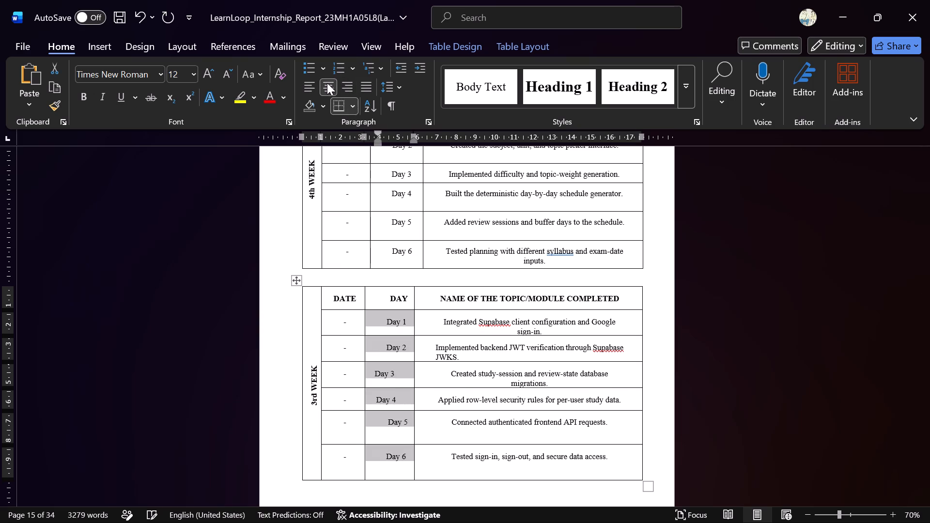
Extend the right indent of the Day 3 cell in the 3rd Week table outward to bring its label near Day 2.
left_click(379, 375)
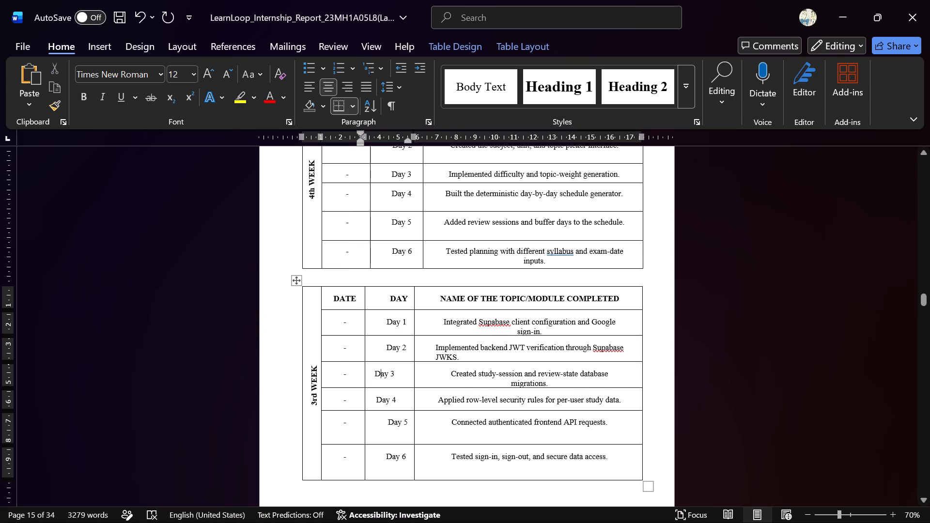
left_click(375, 373)
left_click_drag(406, 142, 433, 143)
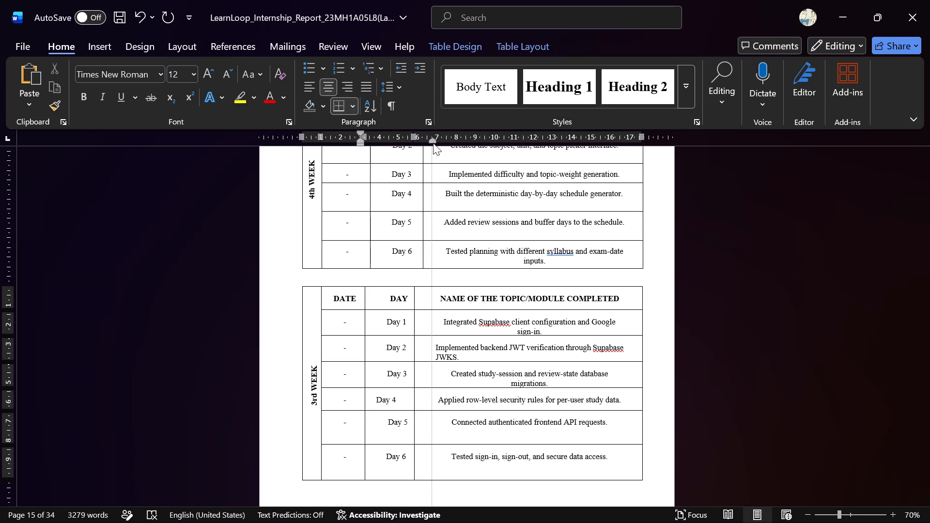
left_click_drag(433, 143, 428, 144)
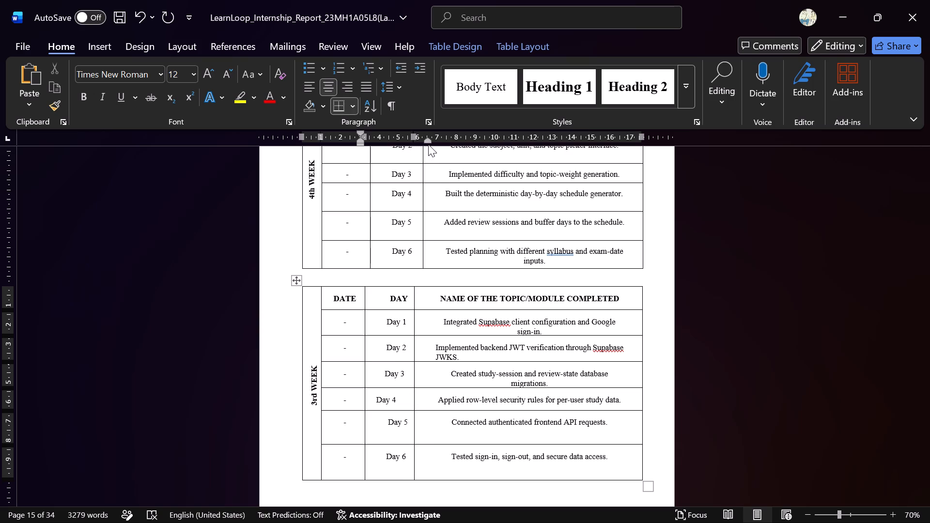
Move the left indents of the Day 2 and Day 1 cells in the 3rd Week table slightly outward to line up with Day 3.
left_click(386, 346)
left_click_drag(378, 142, 373, 142)
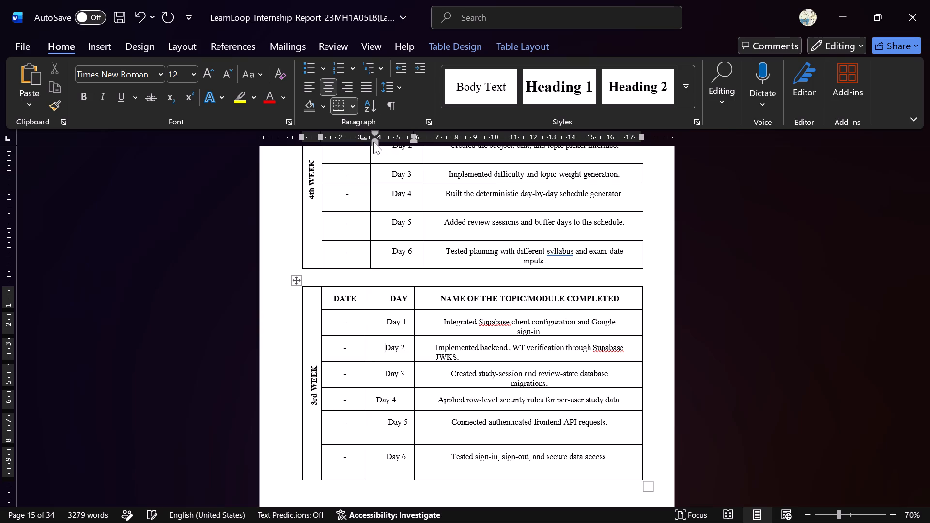
left_click(385, 320)
left_click(374, 144)
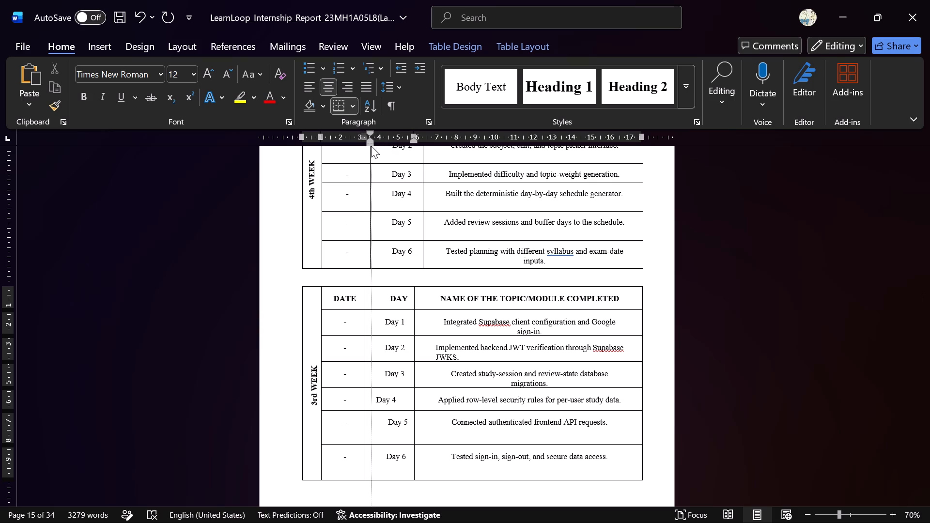
Extend the right indent of the Day 4 cell in the 3rd Week table outward to bring its label near Day 3.
left_click(372, 399)
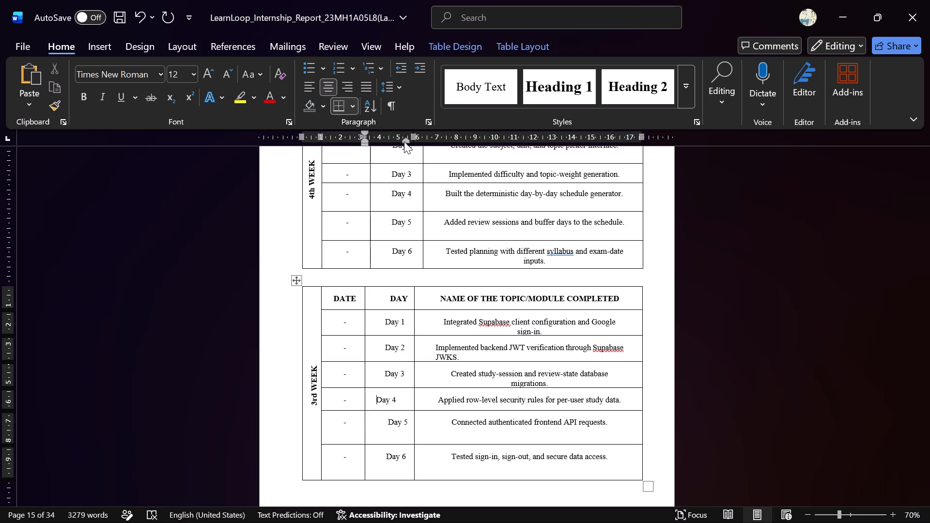
left_click_drag(404, 141, 421, 143)
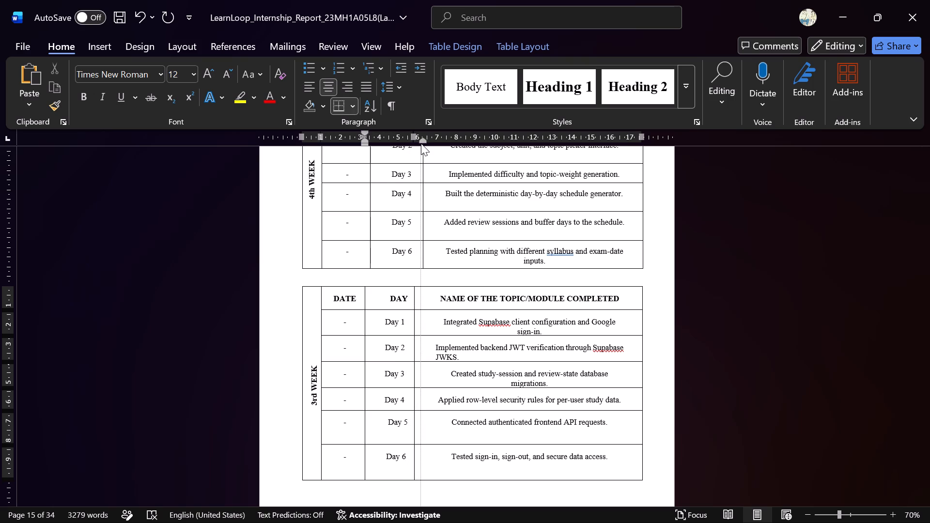
left_click_drag(421, 143, 419, 143)
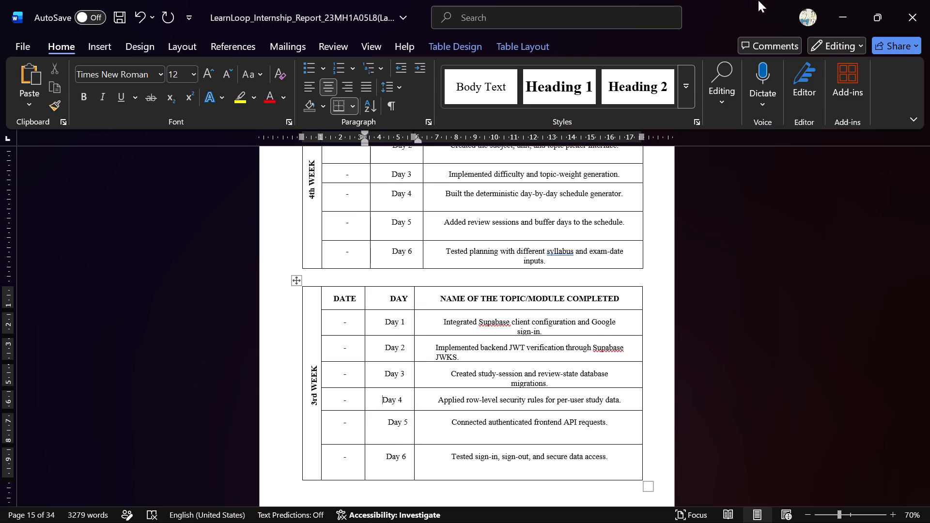
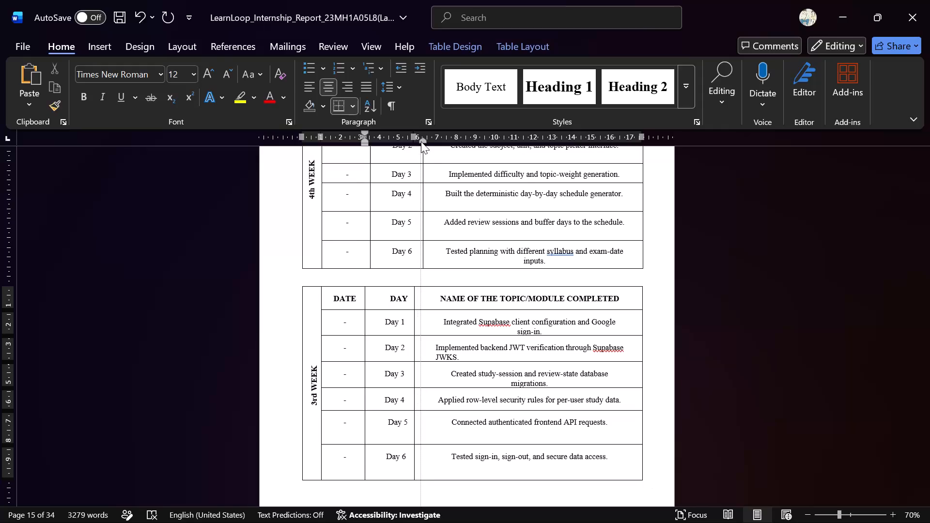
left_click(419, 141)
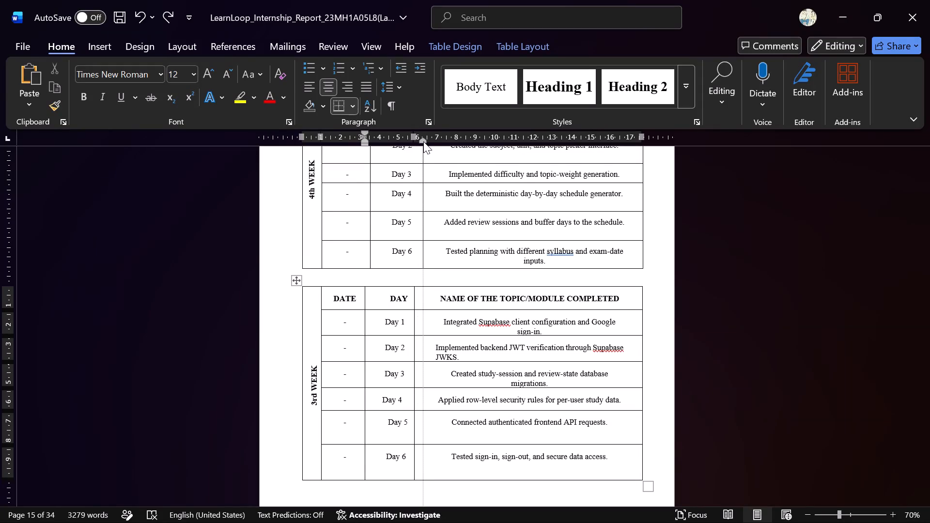
Move the left indent of the Day 5 cell in the 3rd Week table outward and its right indent inward to align with Day 4.
left_click(386, 422)
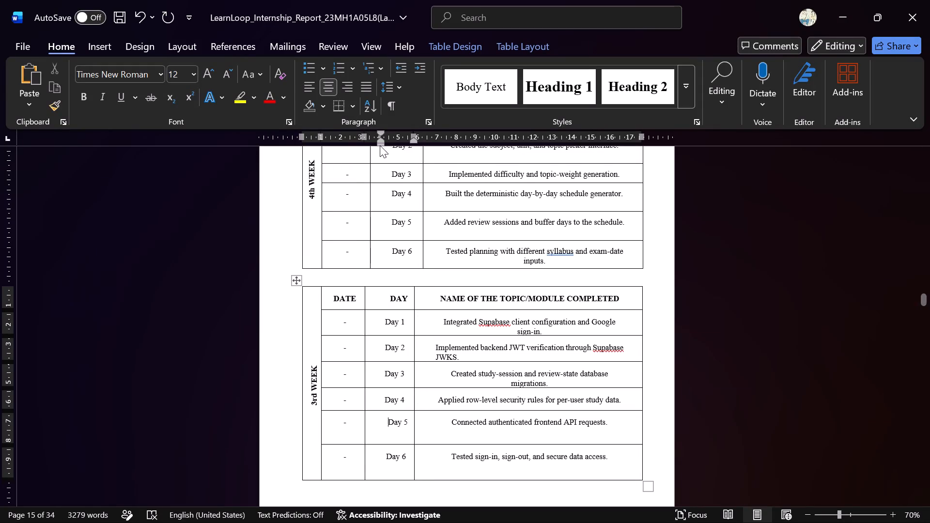
left_click(377, 140)
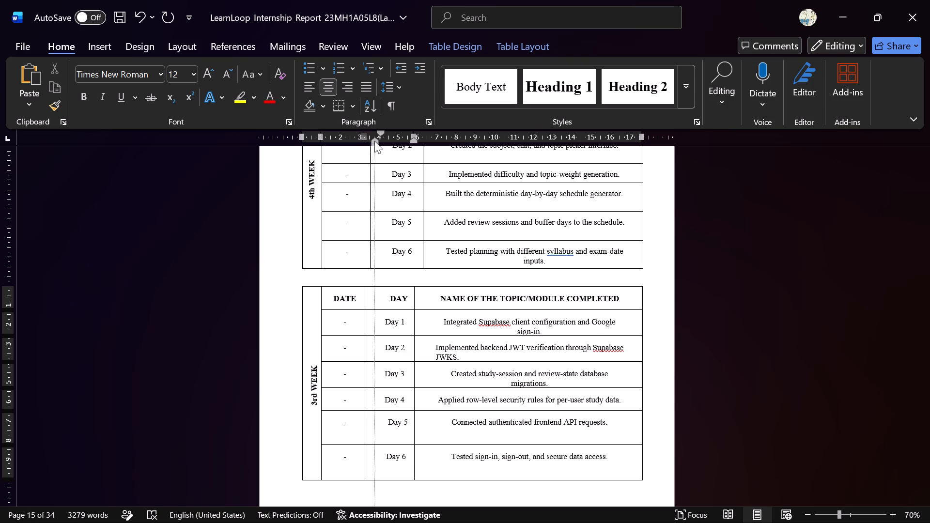
left_click_drag(414, 141, 408, 143)
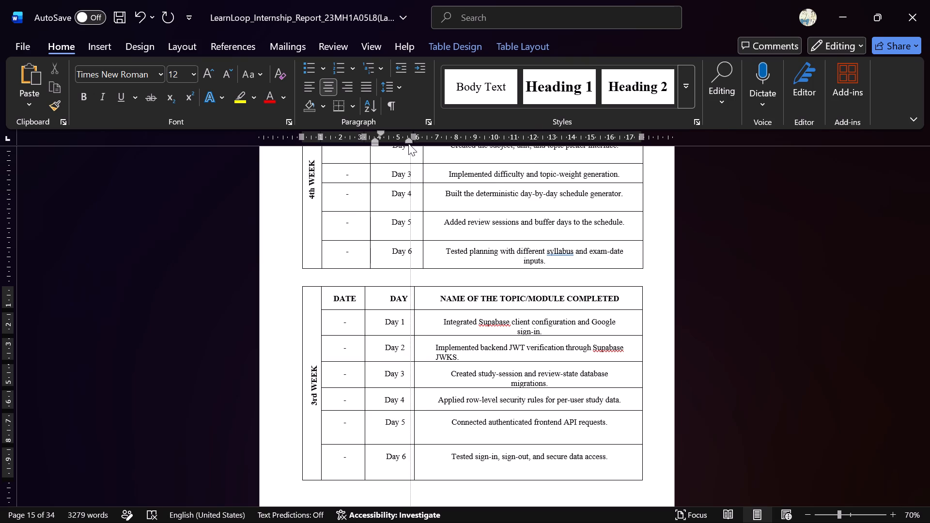
left_click_drag(408, 143, 408, 143)
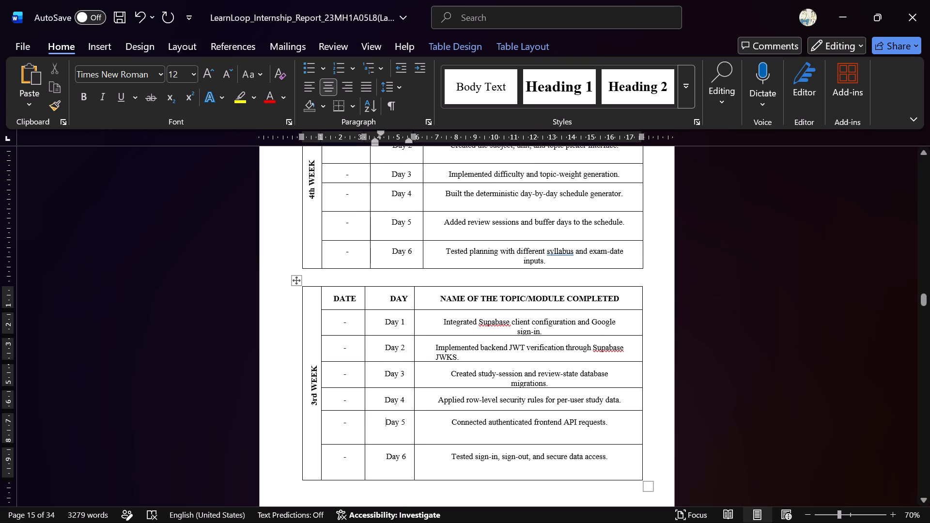
Review the alignment of the day labels in the weekly tables from the 5th Week onward.
scroll(390, 451, "down", 3)
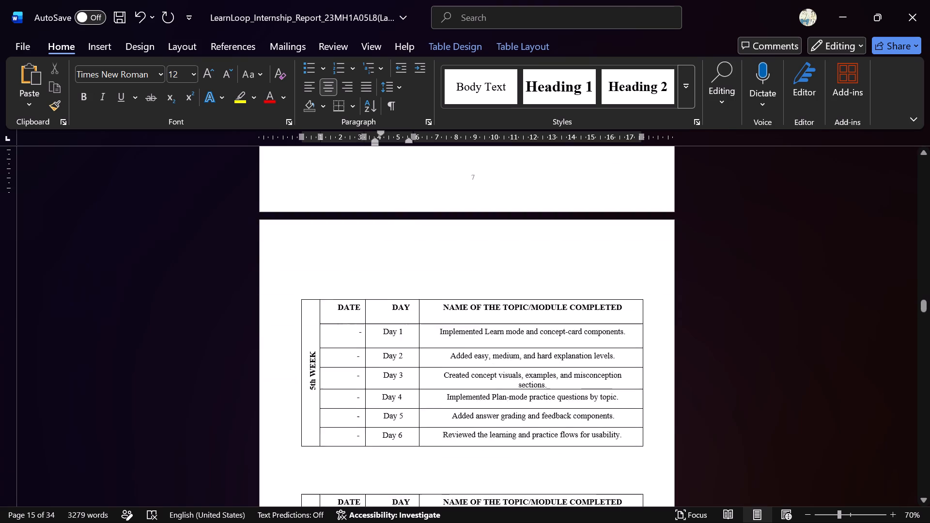
scroll(390, 451, "down", 5)
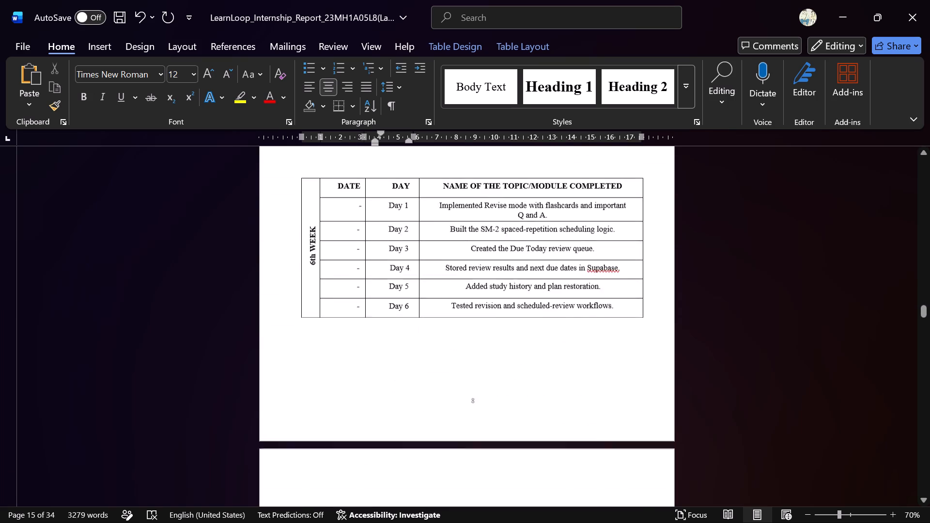
scroll(390, 451, "down", 3)
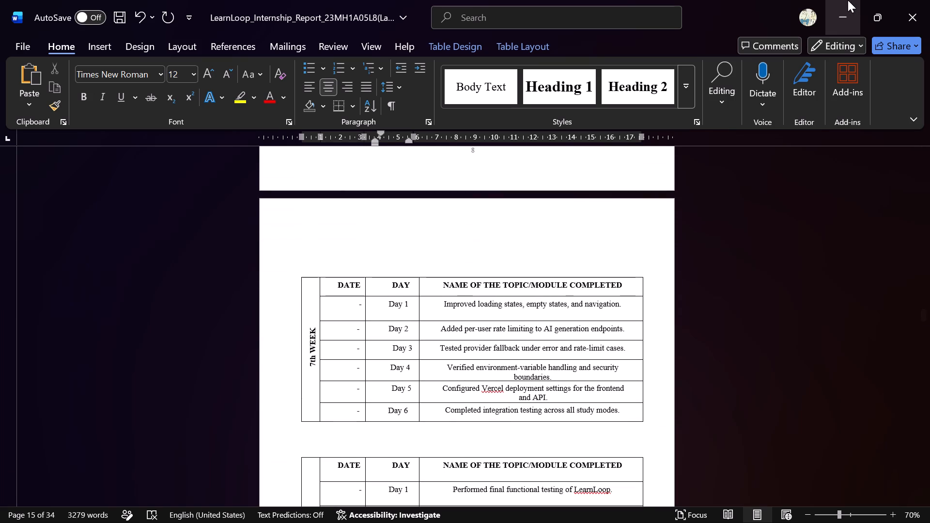
Minimise the report window to show the desktop.
left_click(848, 0)
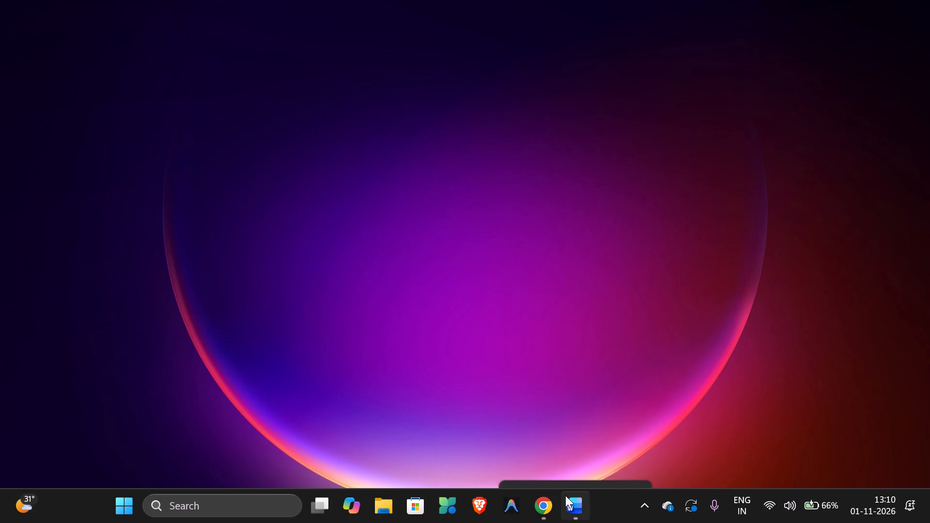
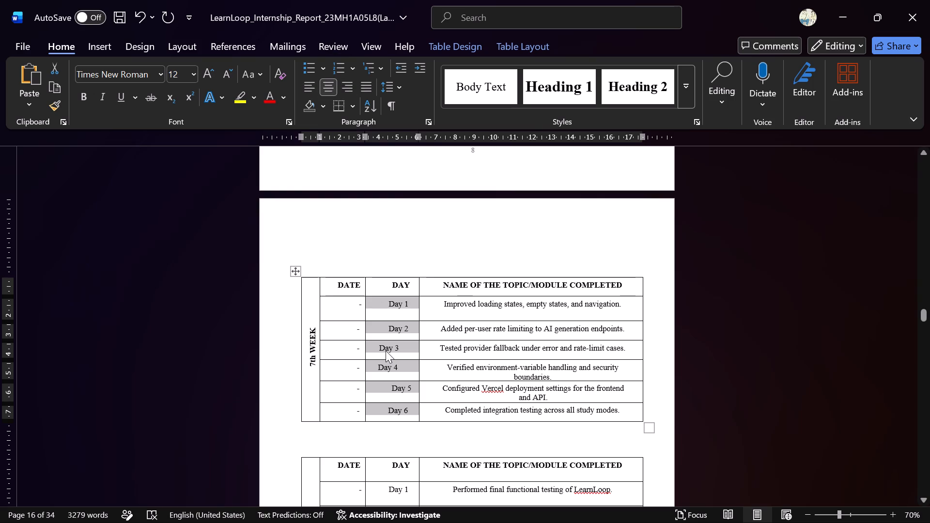
Move the right indents of the Day 3 and Day 4 cells in the 7th Week table outward to align their labels with Day 2.
left_click(386, 351)
left_click(378, 350)
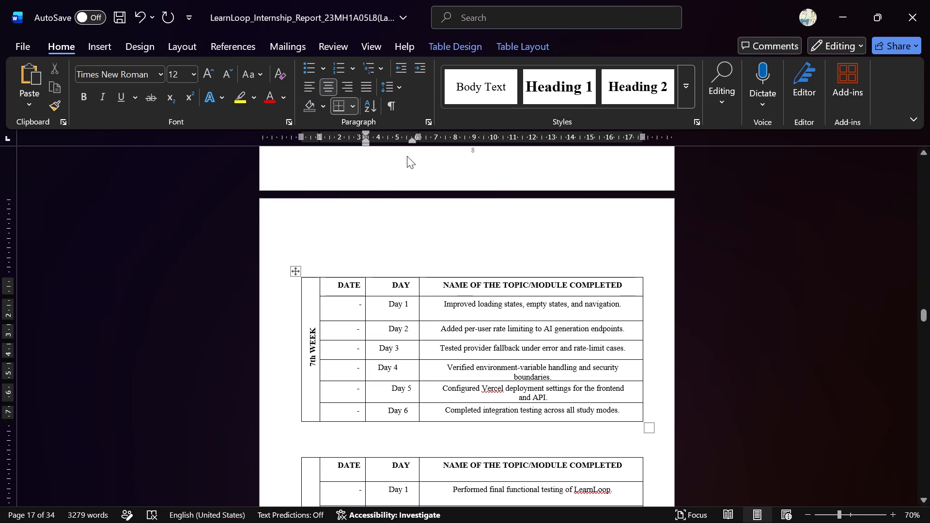
left_click_drag(413, 143, 426, 142)
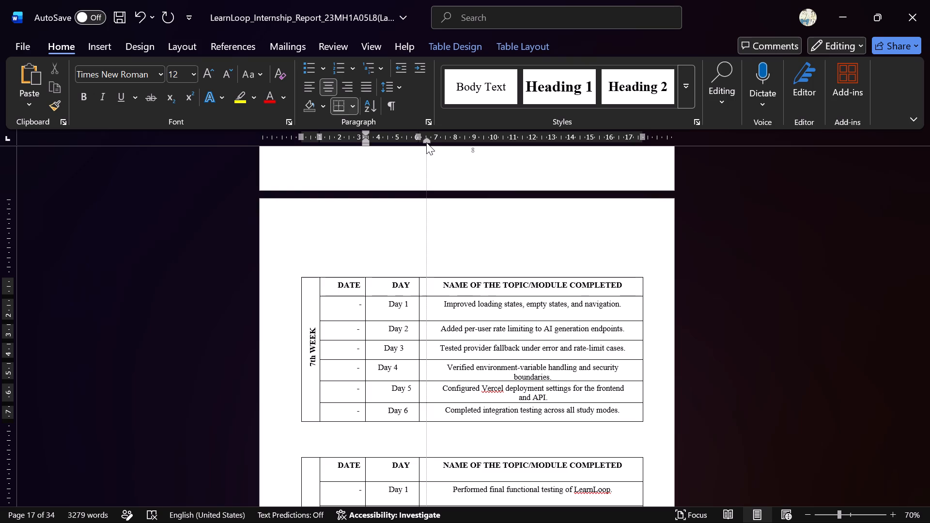
left_click_drag(426, 142, 430, 141)
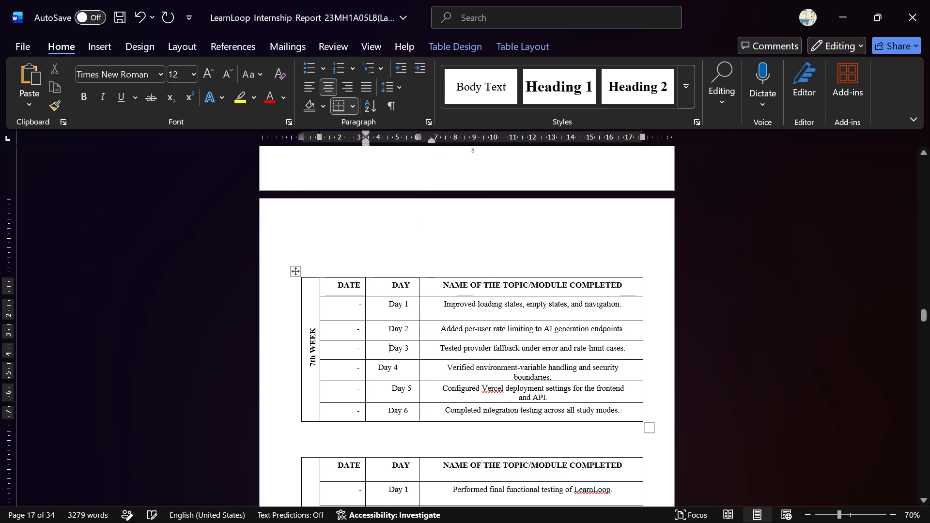
left_click(406, 364)
left_click_drag(407, 141, 431, 138)
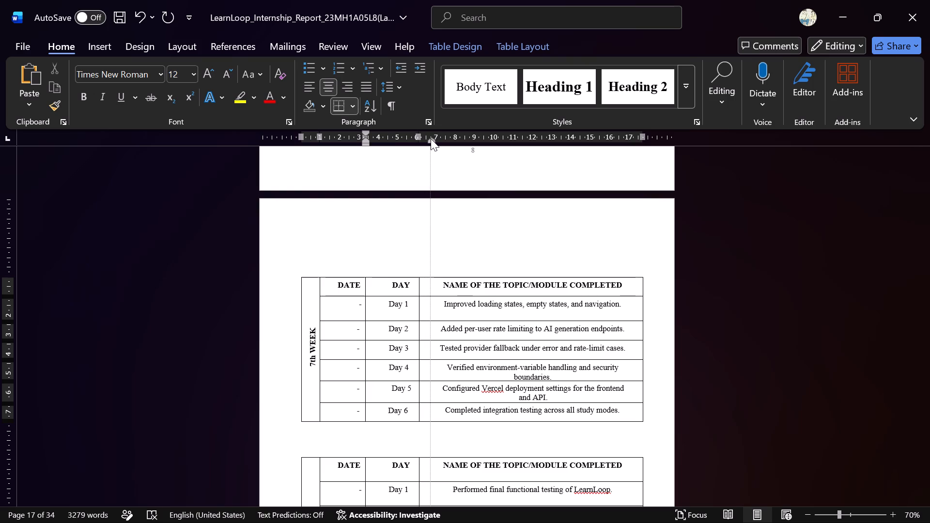
left_click_drag(431, 138, 430, 138)
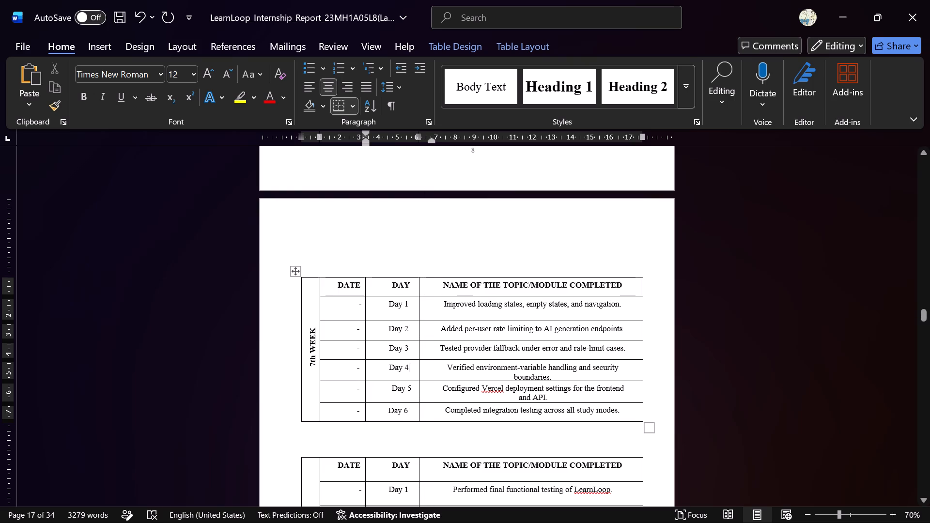
Move the right indent of the Day 5 cell in the 7th Week table inward to align its label with Day 4.
left_click(393, 387)
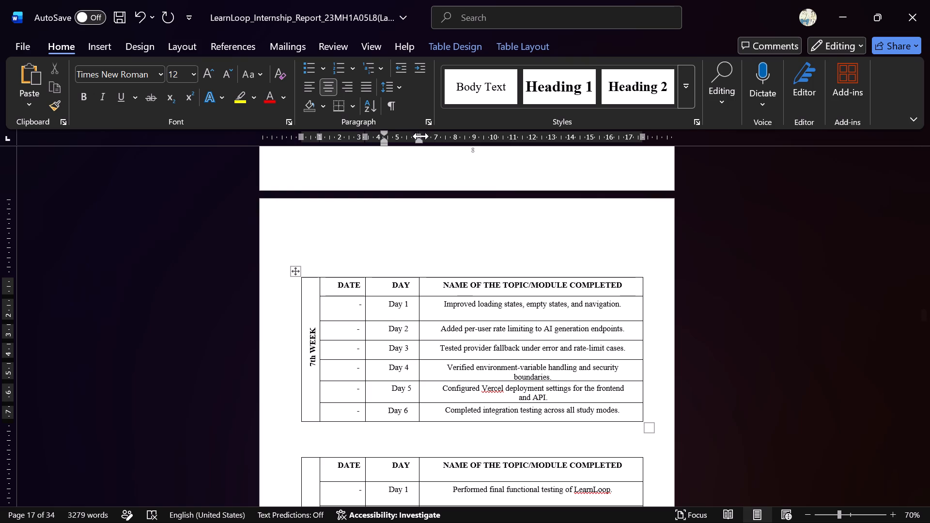
left_click_drag(418, 141, 414, 143)
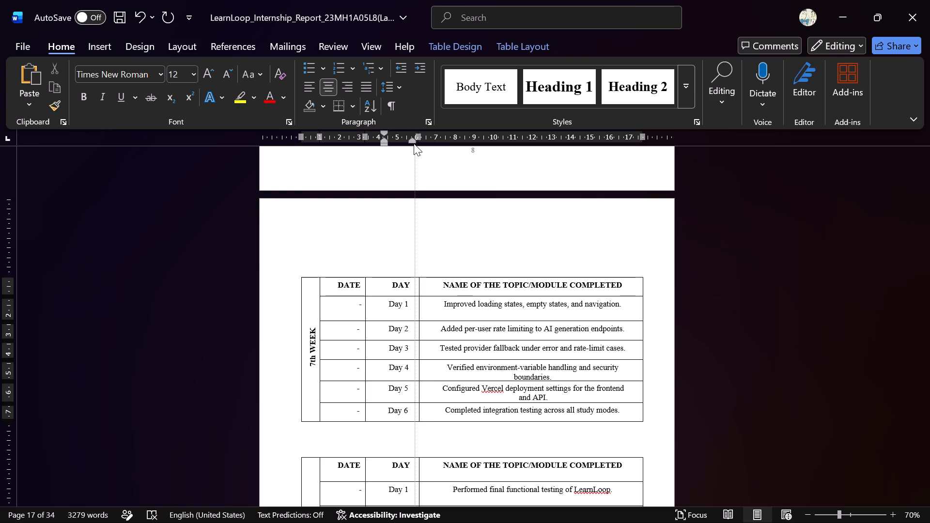
left_click_drag(414, 143, 414, 143)
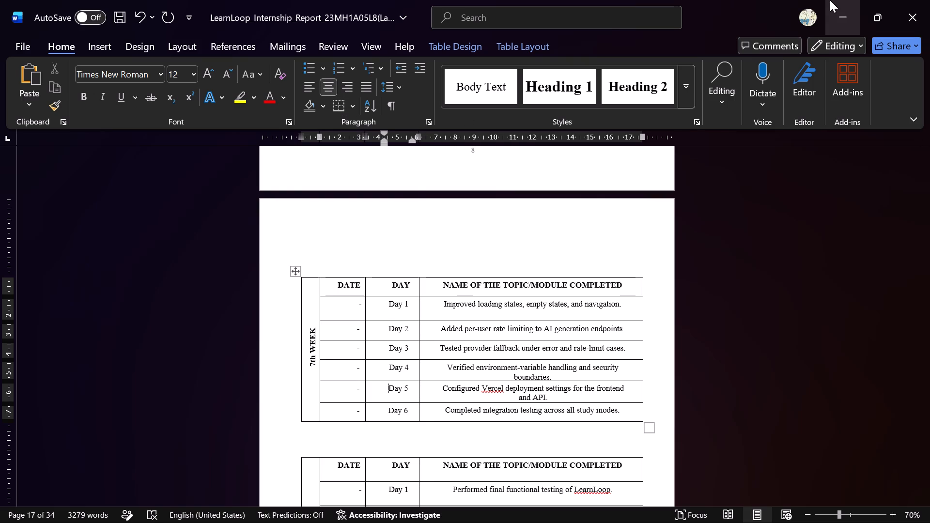
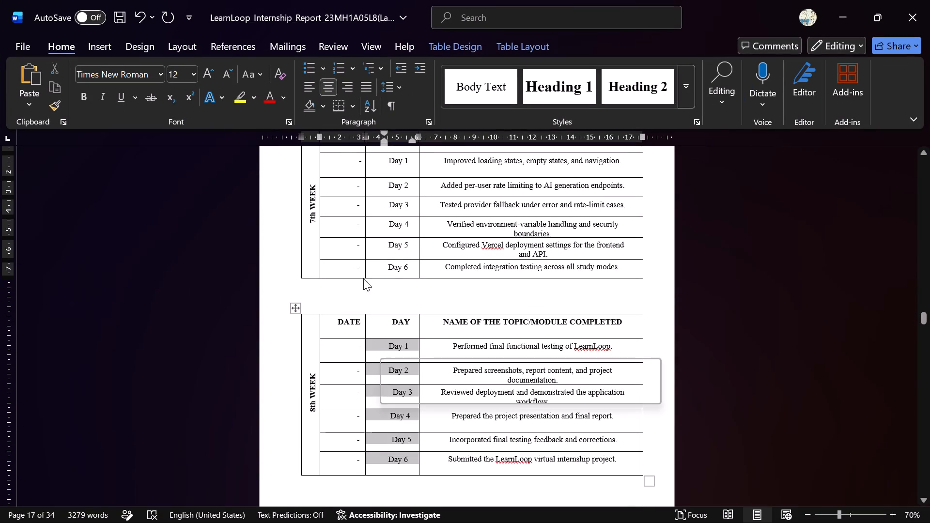
Center-align the selected Day 1 to Day 6 labels in the 8th Week table.
left_click(326, 80)
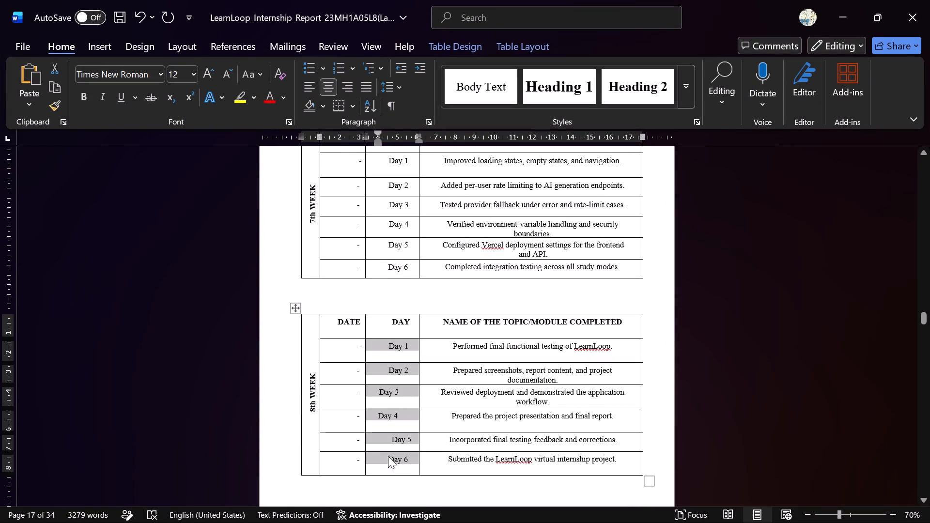
left_click(400, 417)
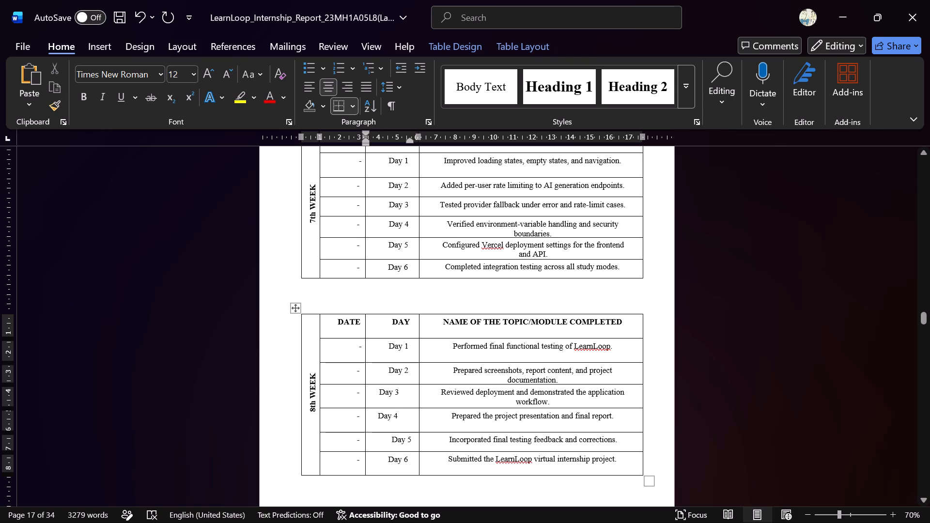
Move the right indents of the Day 3 and Day 4 cells in the 8th Week table outward to align their labels with Day 2.
left_click(378, 394)
left_click_drag(413, 142, 431, 141)
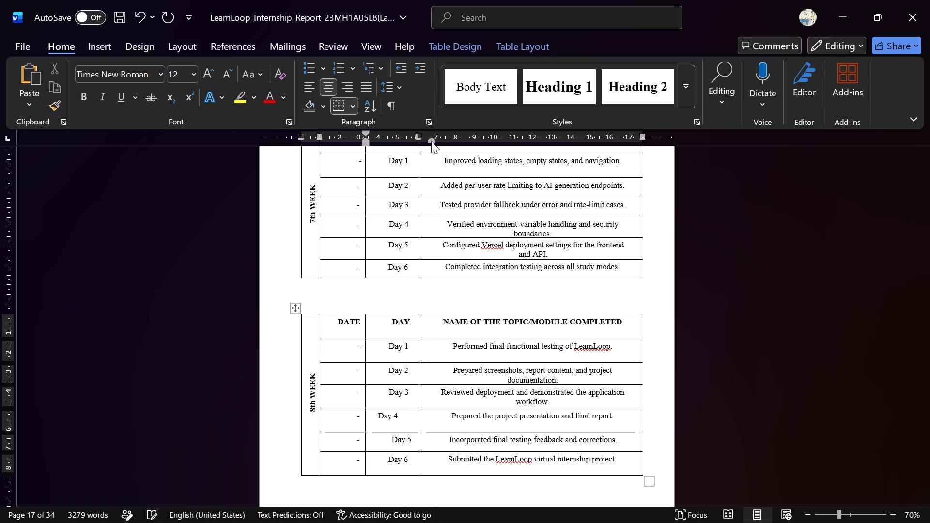
left_click(378, 416)
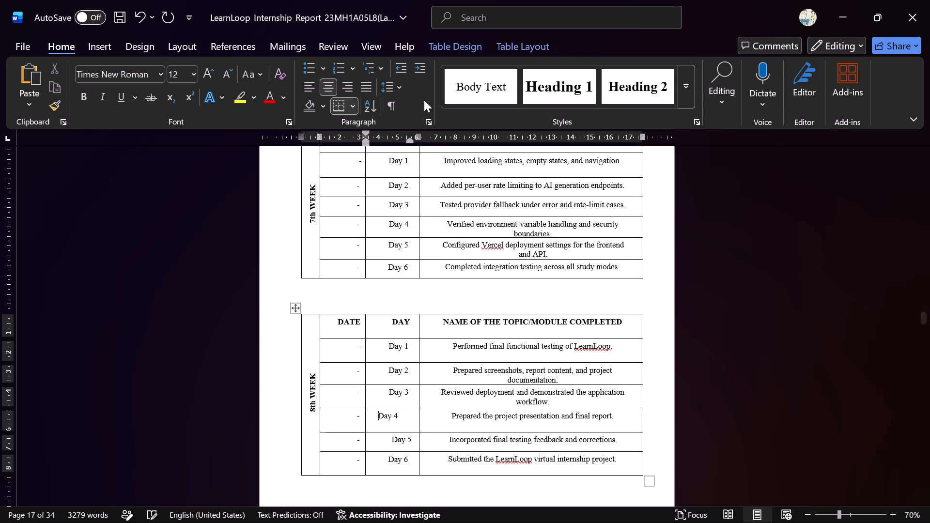
left_click_drag(410, 141, 415, 141)
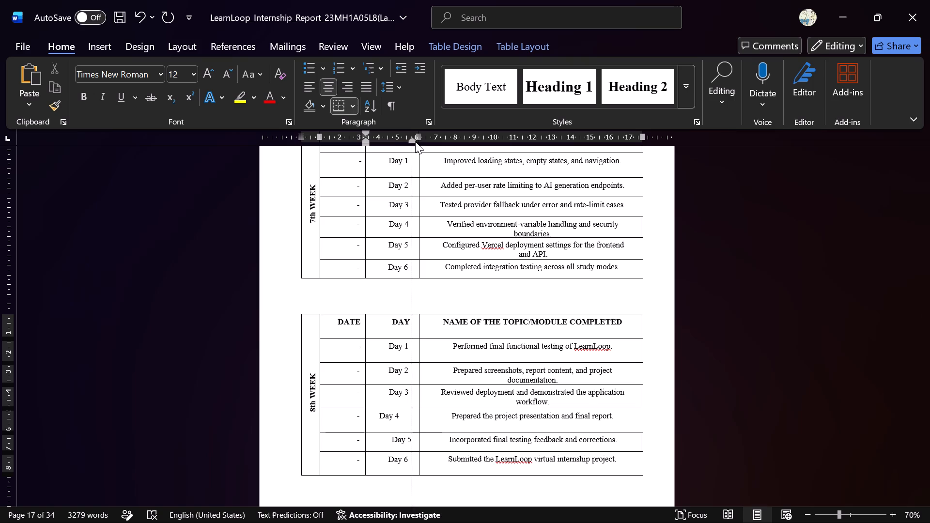
left_click_drag(415, 141, 431, 138)
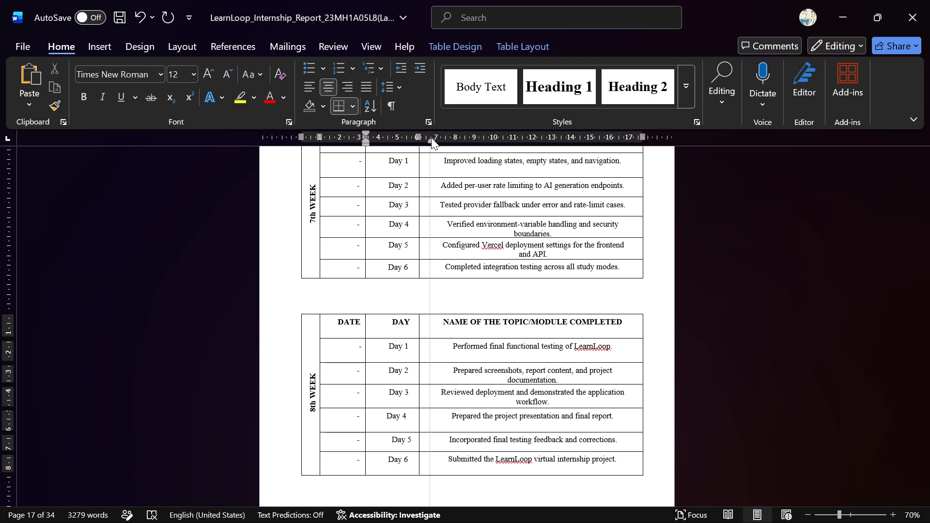
left_click_drag(431, 138, 431, 137)
Reduce the left indent of the Day 5 cell in the 8th Week table to align its label with Day 4.
left_click(393, 445)
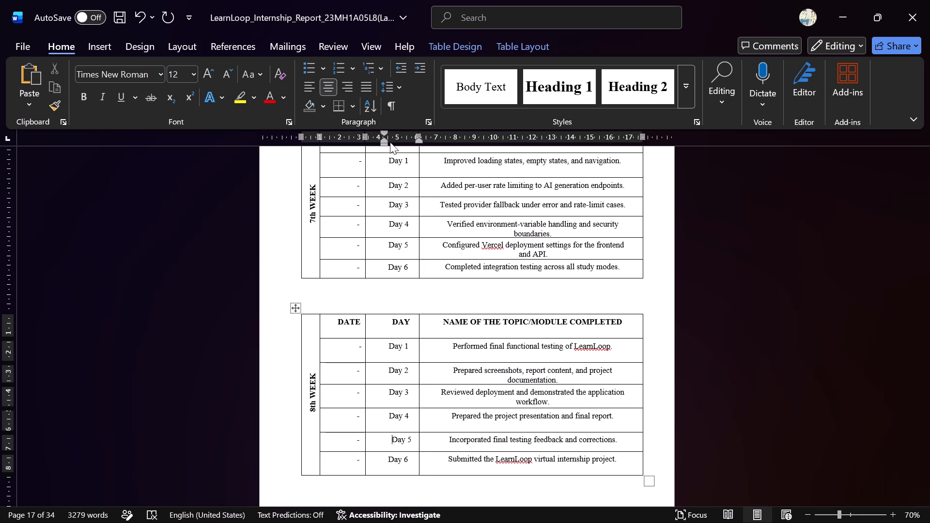
left_click(381, 142)
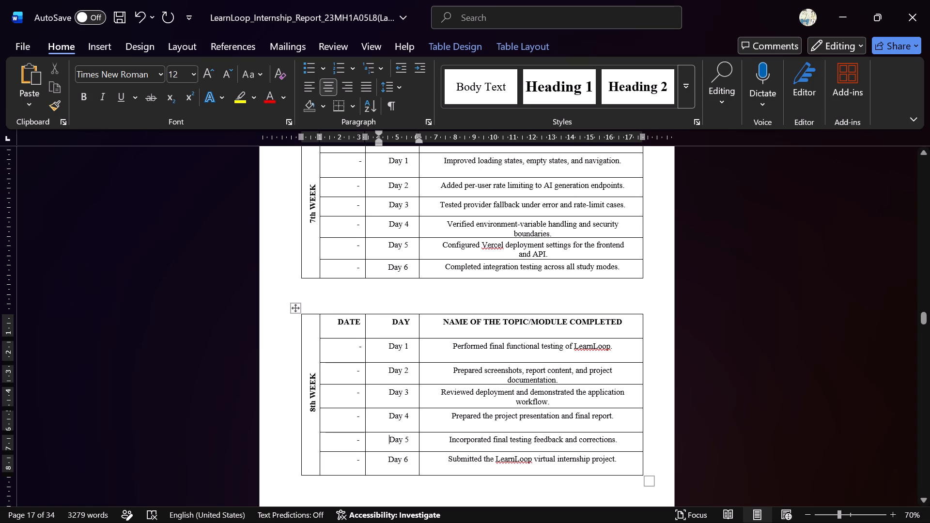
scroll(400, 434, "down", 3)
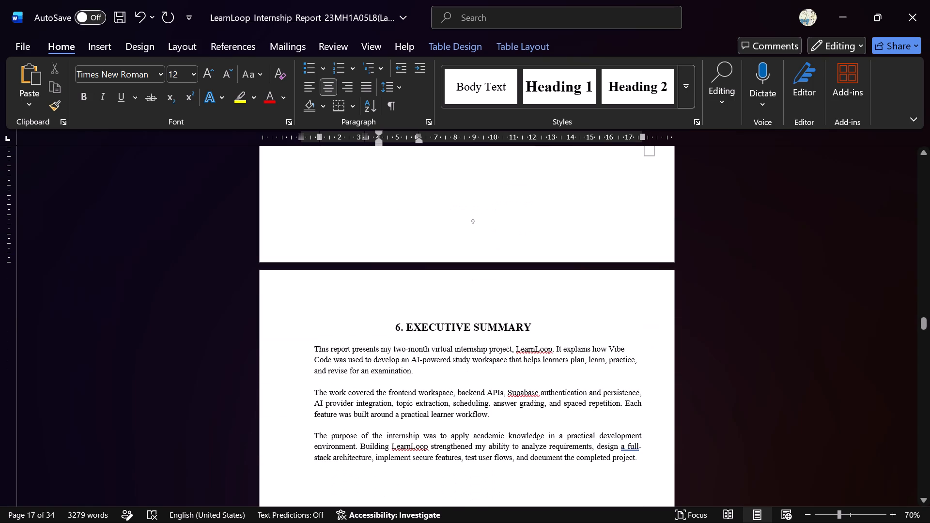